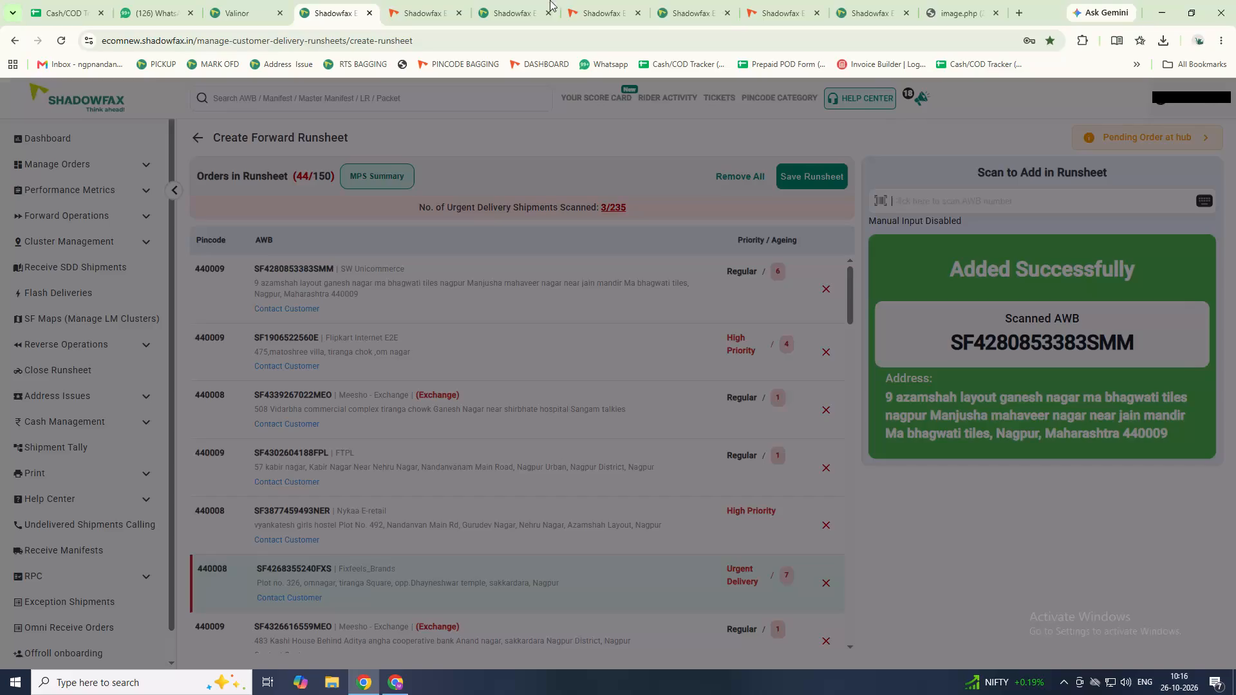
# Save the forward runsheet despite the urgent shipments not included in it.
pyautogui.click(827, 174)
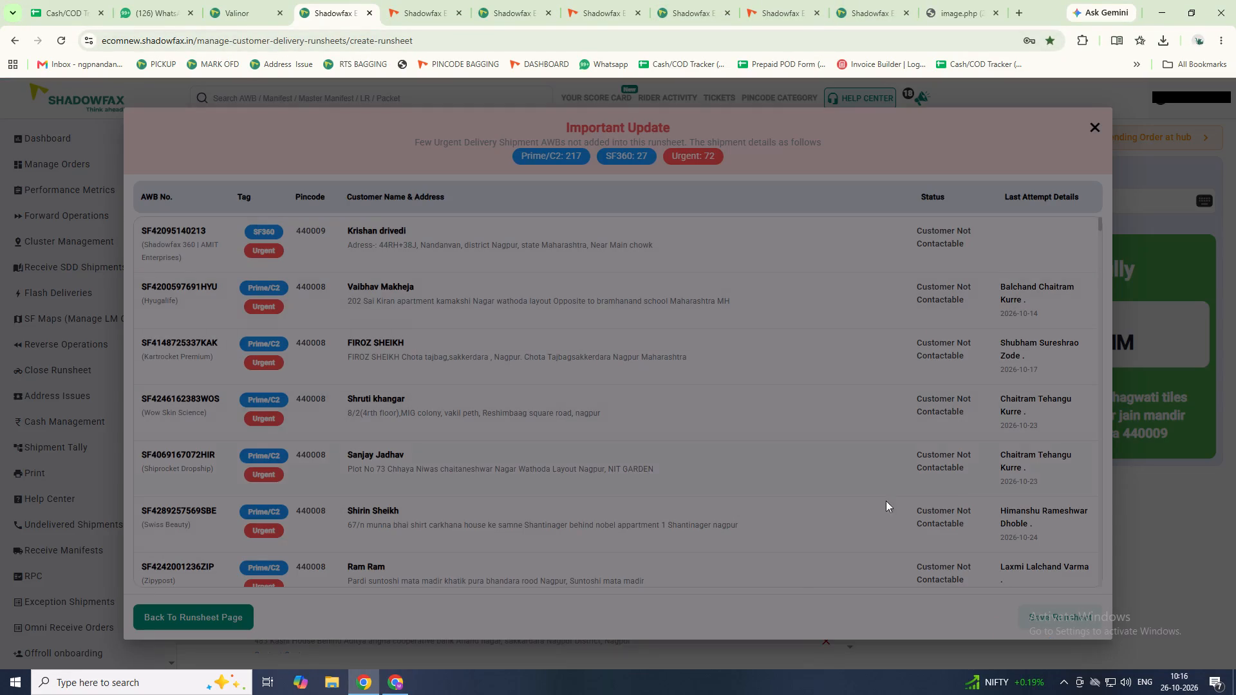
pyautogui.click(1044, 613)
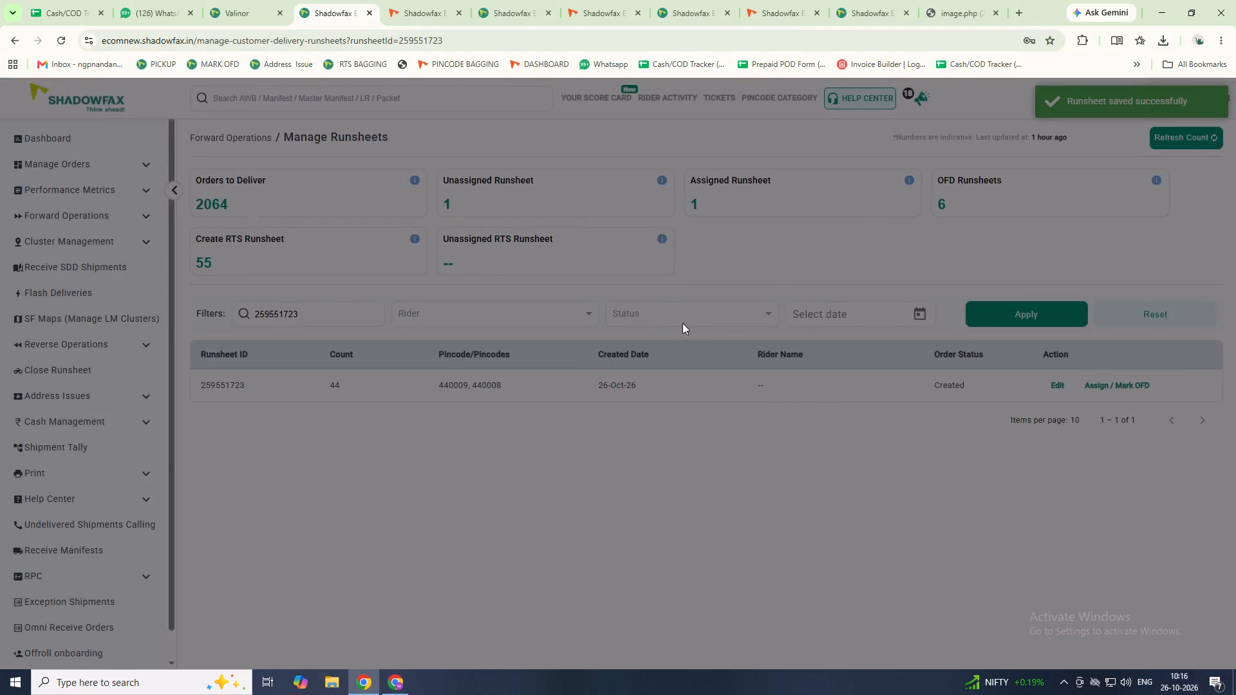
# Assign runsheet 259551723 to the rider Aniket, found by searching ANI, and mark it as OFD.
pyautogui.click(1119, 388)
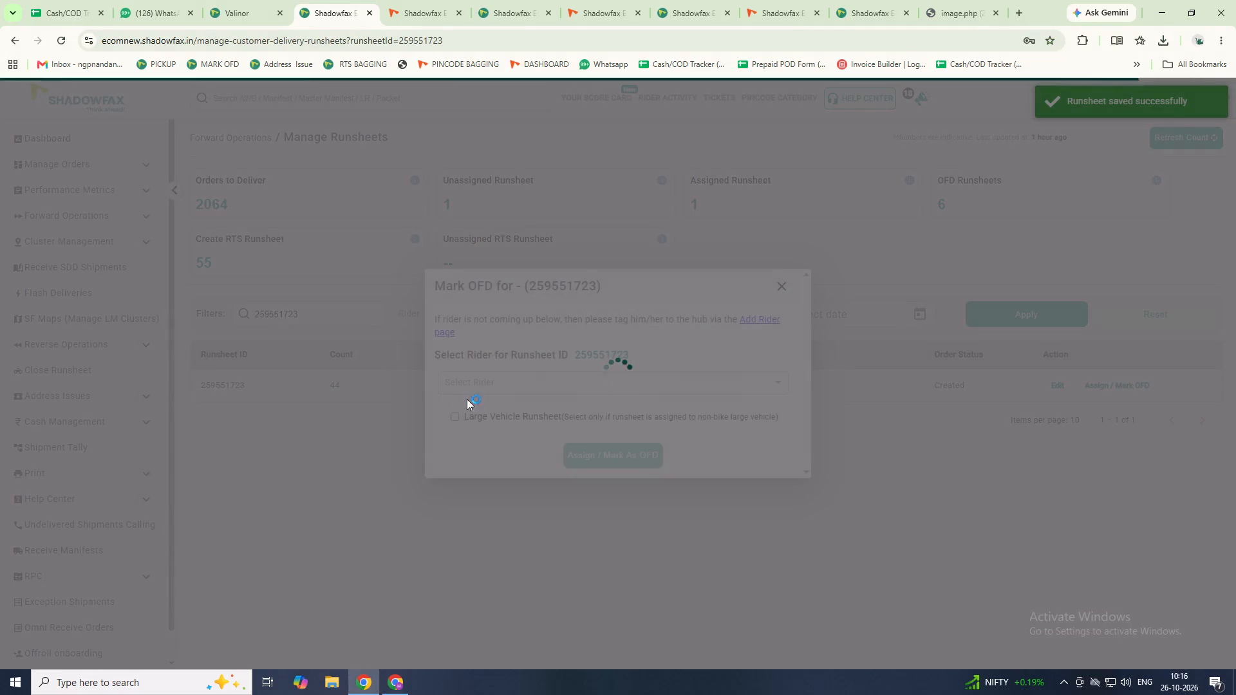
pyautogui.doubleClick(484, 388)
pyautogui.doubleClick(491, 385)
pyautogui.click(493, 380)
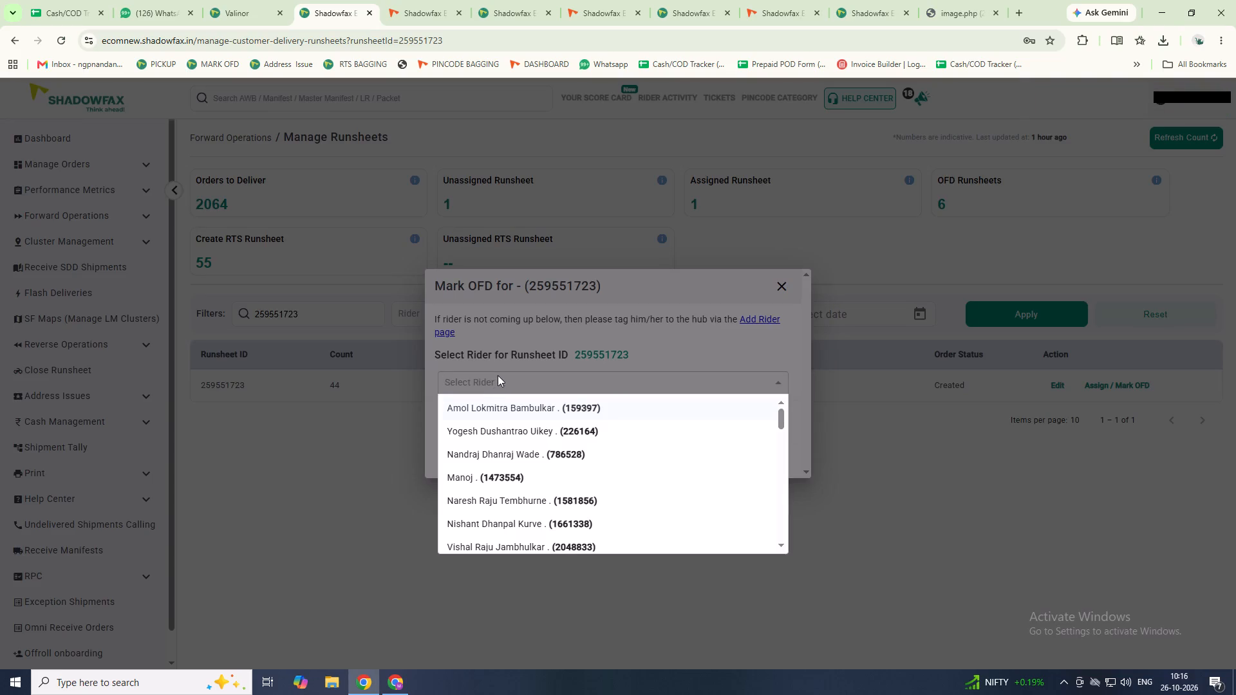
pyautogui.write('ANI')
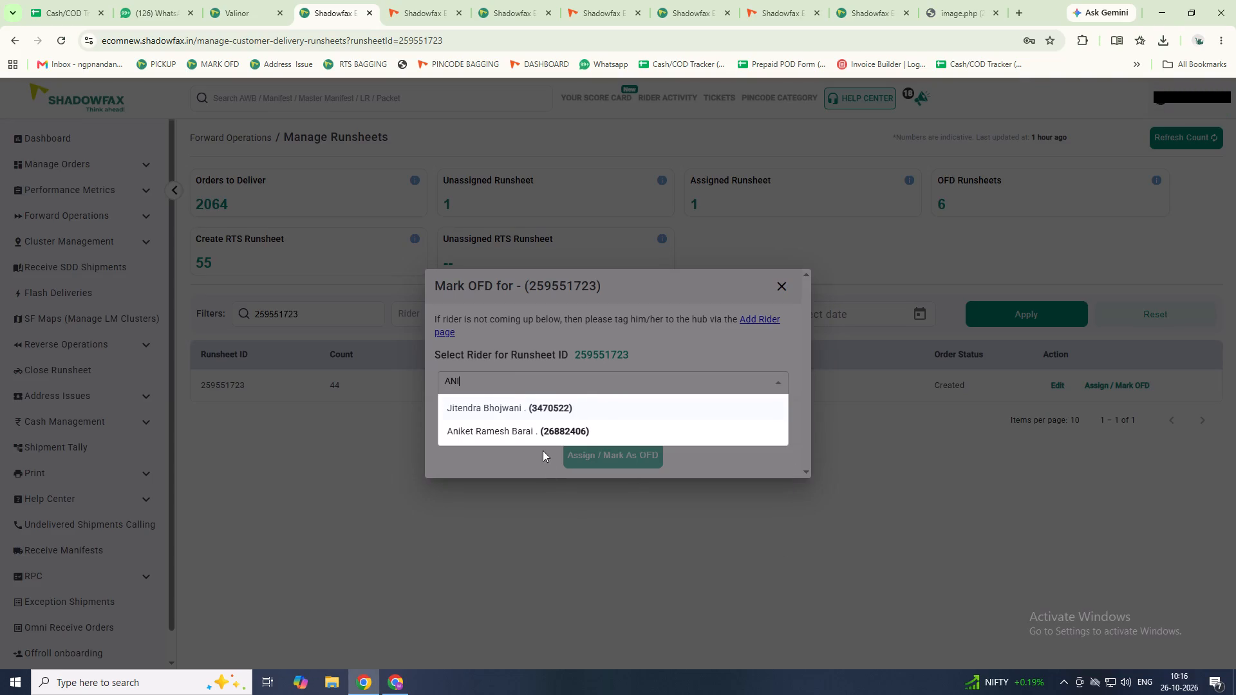
pyautogui.click(539, 434)
pyautogui.click(594, 458)
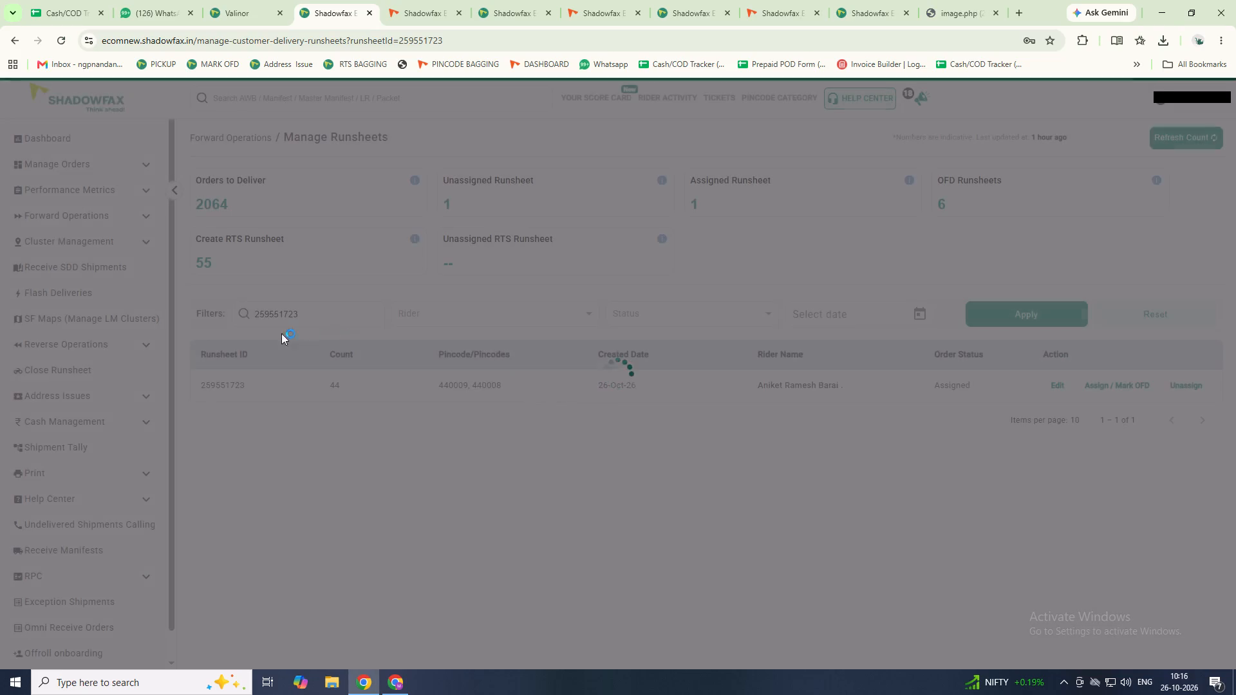
# Go from the main dashboard to the customer pickup dashboard and start a new pickup runsheet.
pyautogui.click(44, 131)
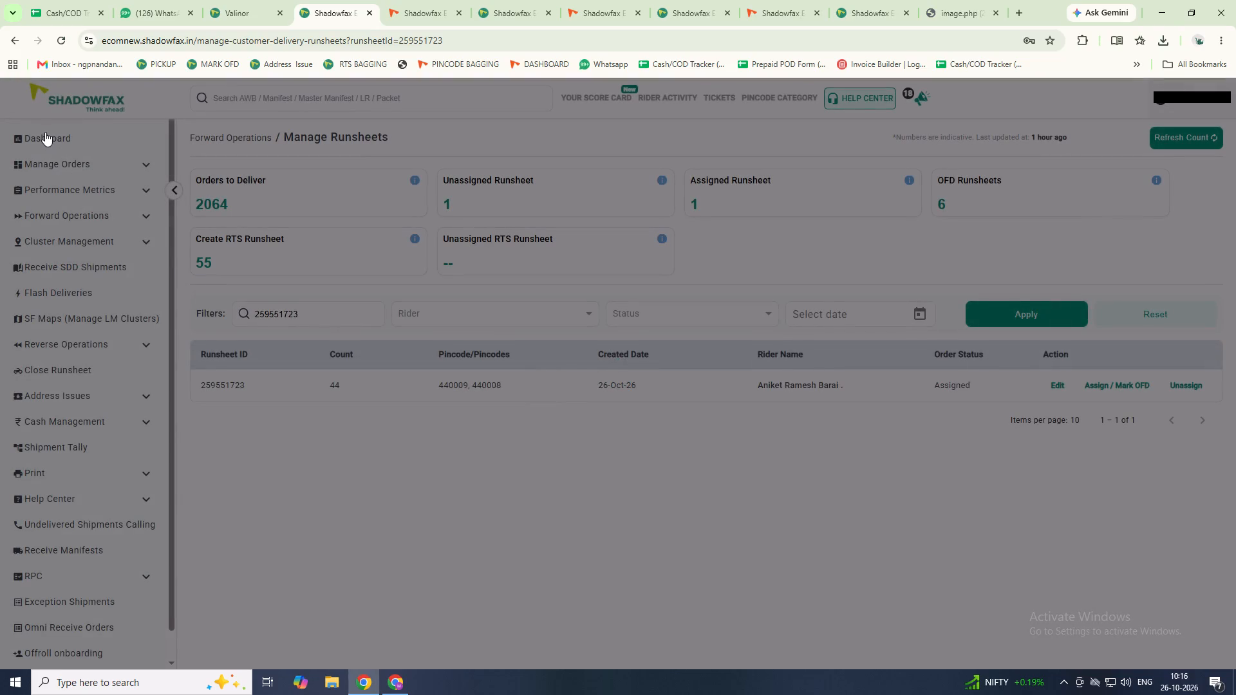
pyautogui.click(45, 140)
pyautogui.click(275, 435)
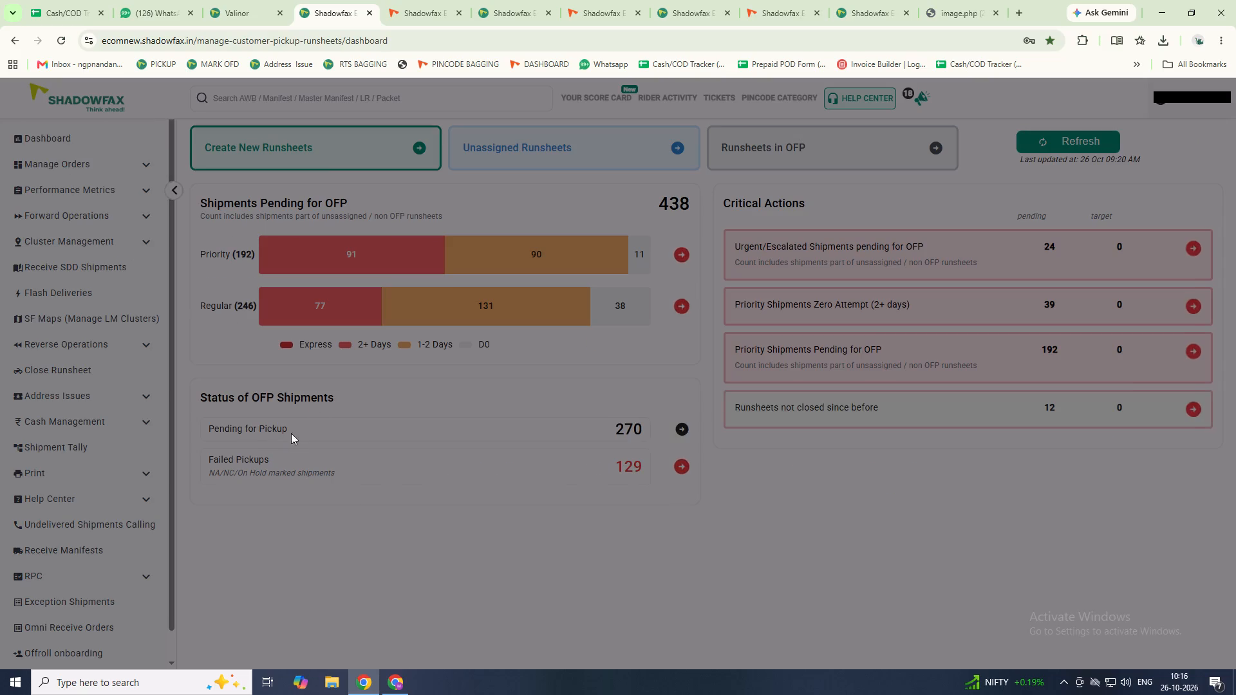
pyautogui.click(316, 144)
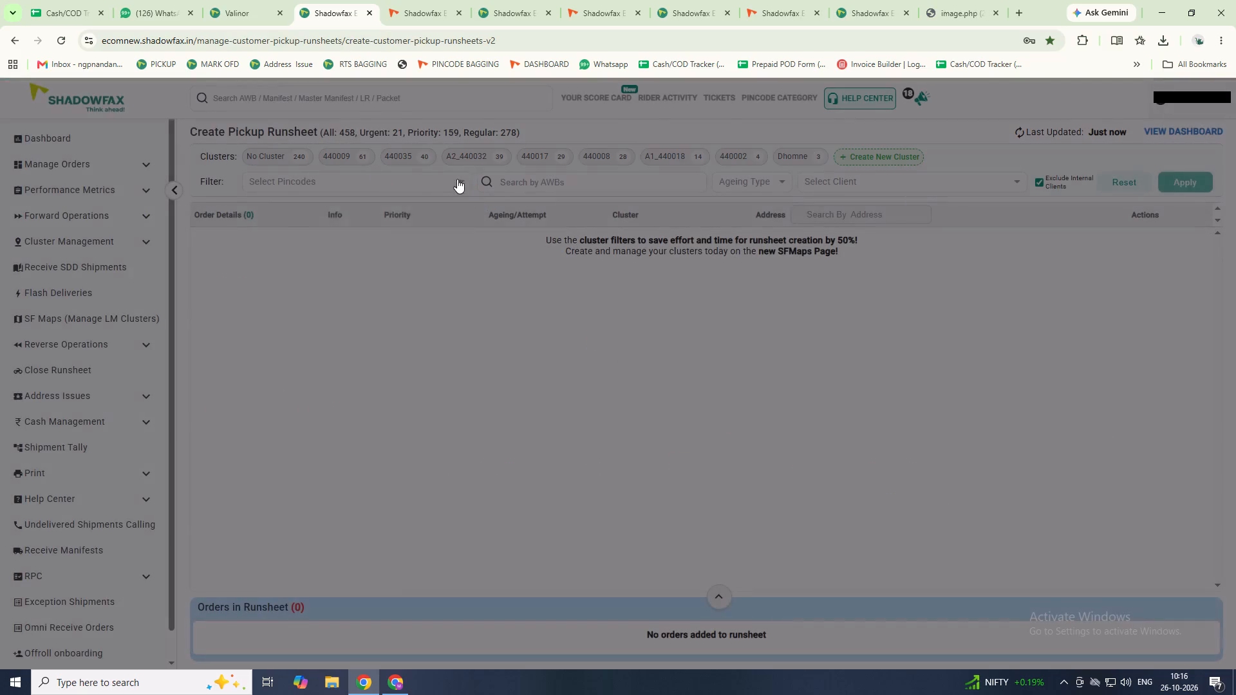
# Filter the pickup orders to pincode 440009 only and apply the filter.
pyautogui.click(457, 179)
pyautogui.click(286, 326)
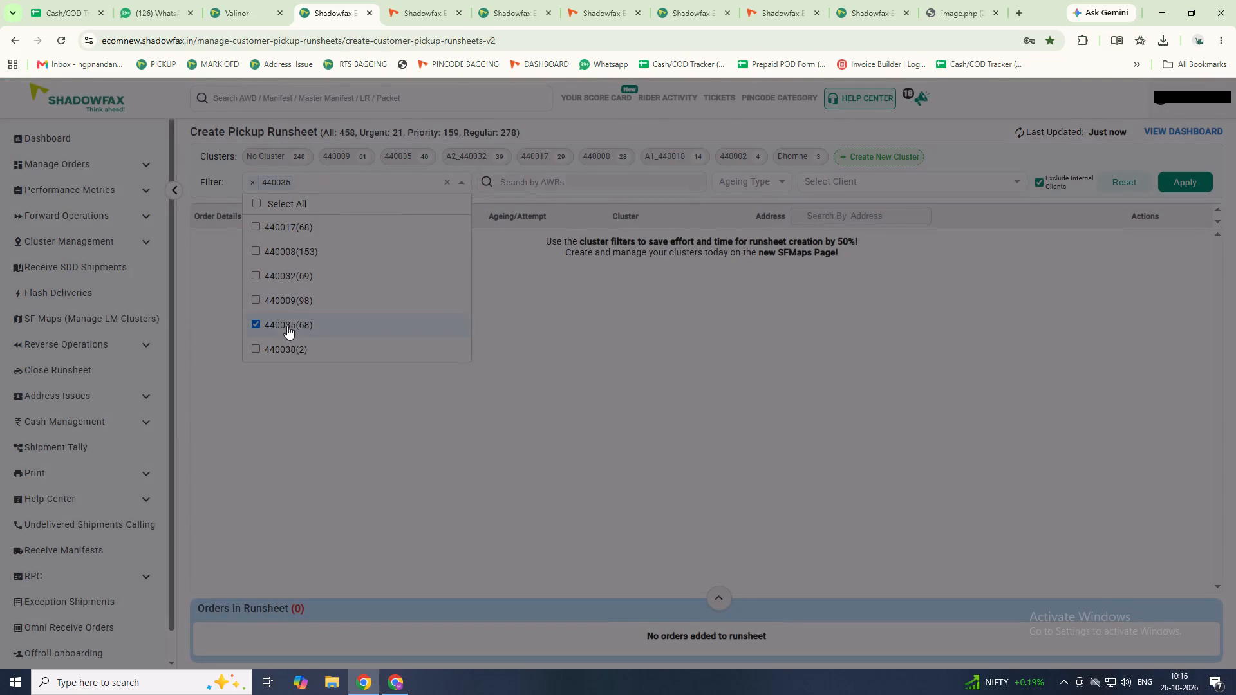
pyautogui.click(284, 305)
pyautogui.click(285, 317)
pyautogui.click(1181, 186)
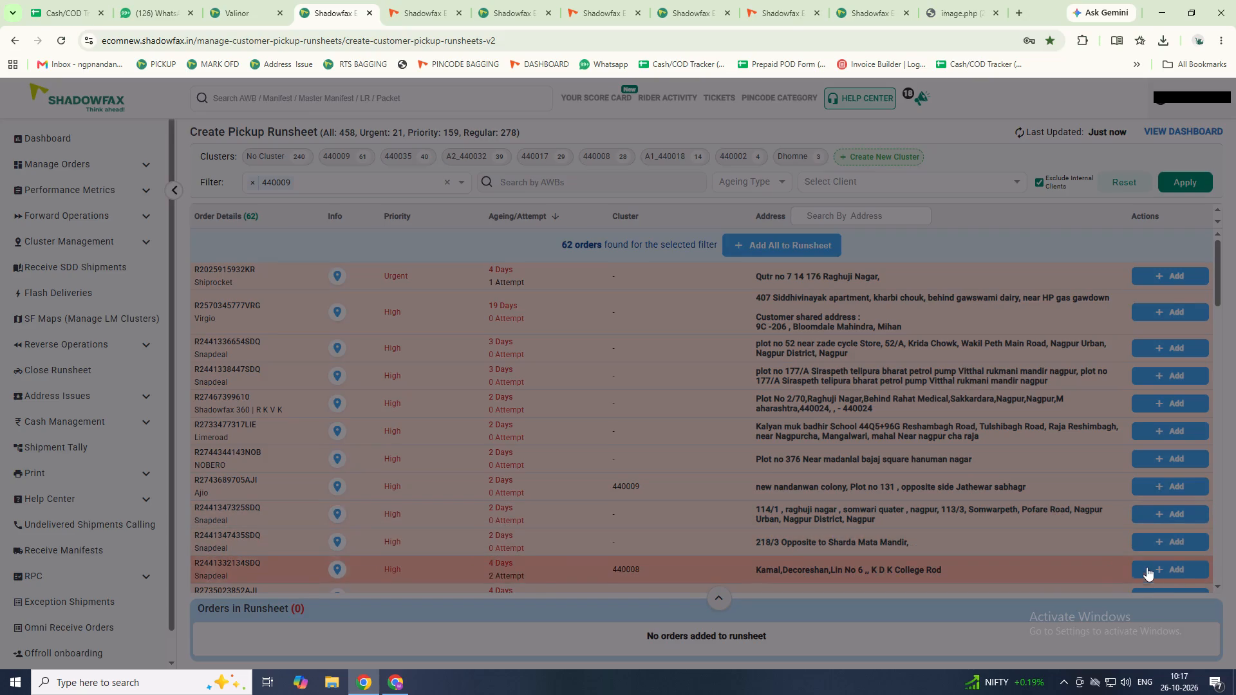
pyautogui.click(1217, 586)
pyautogui.doubleClick(1217, 588)
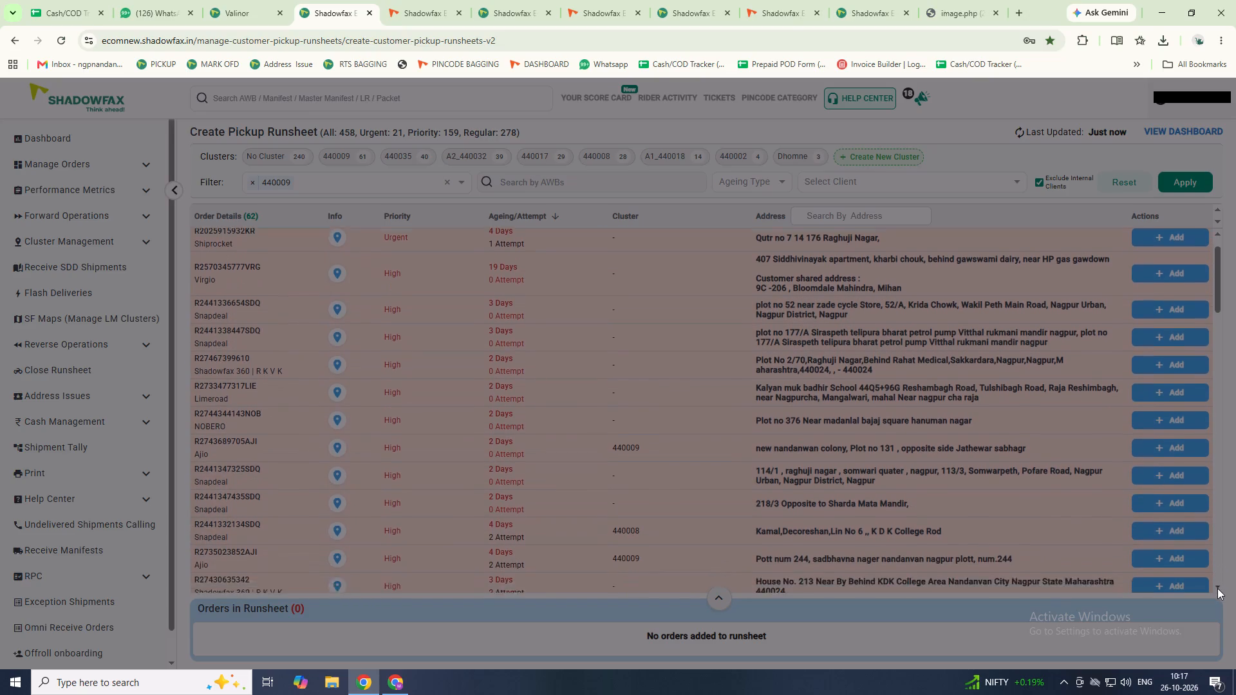
pyautogui.tripleClick(1217, 589)
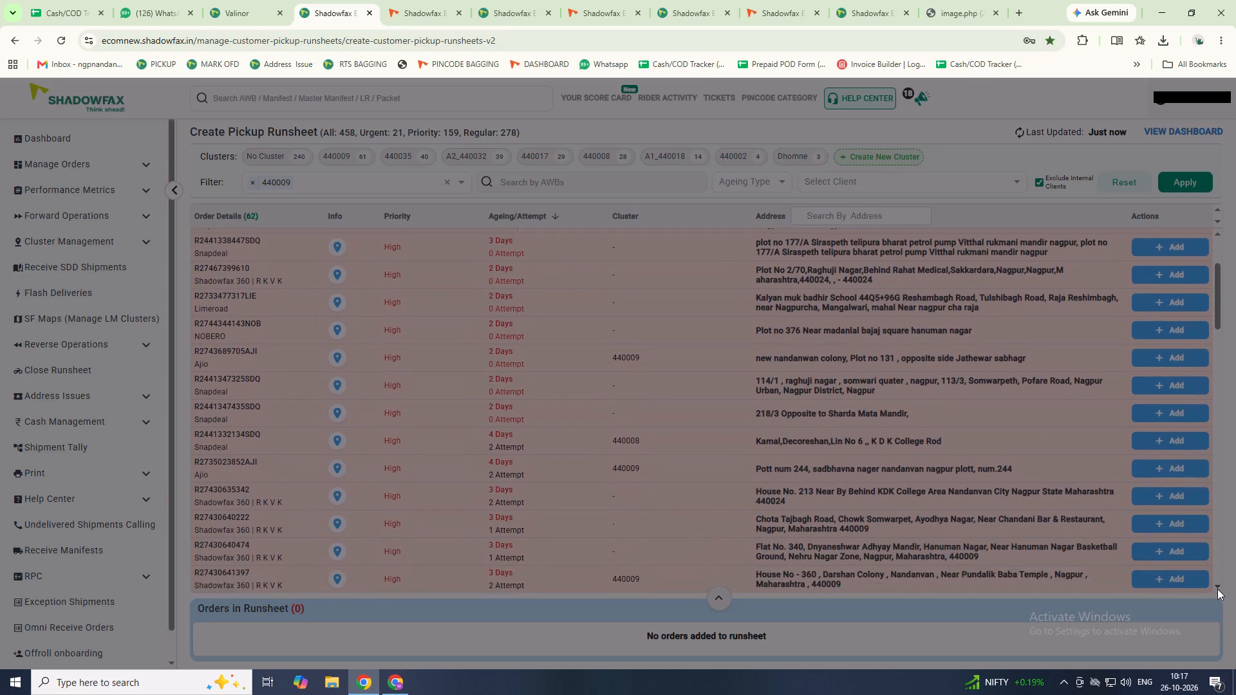
pyautogui.click(1217, 589)
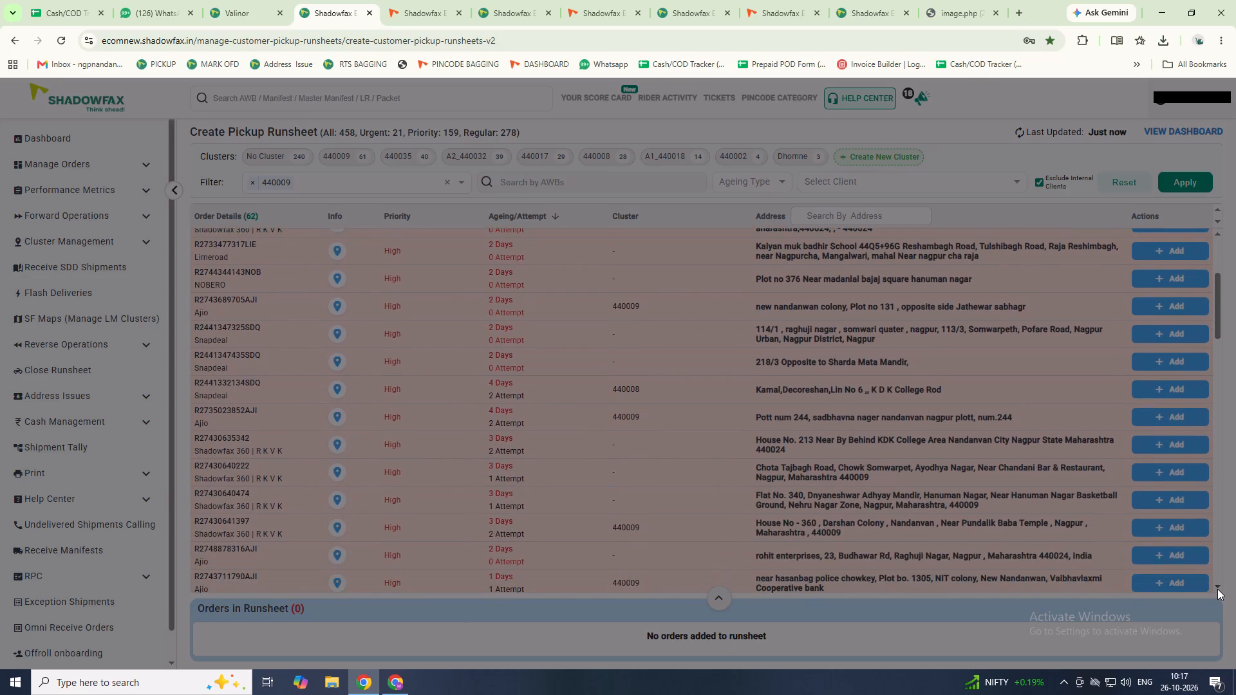
pyautogui.tripleClick(1217, 589)
pyautogui.click(1217, 589)
pyautogui.doubleClick(1217, 589)
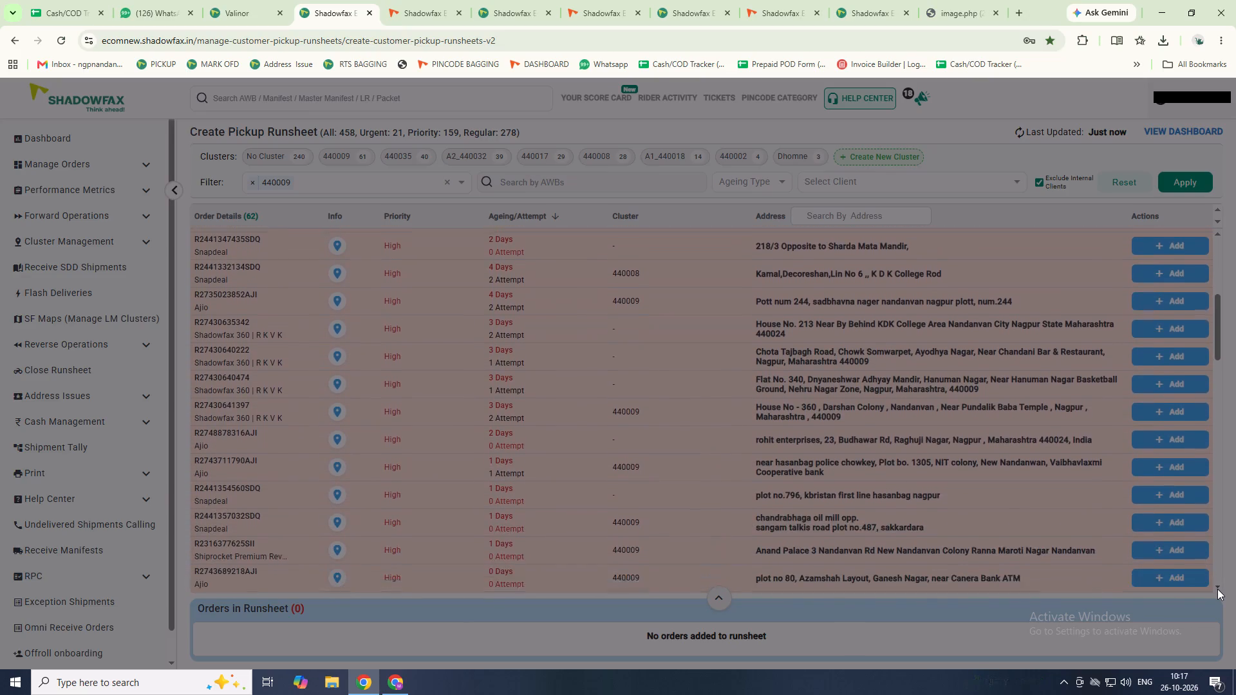
pyautogui.click(1217, 589)
pyautogui.click(1217, 589)
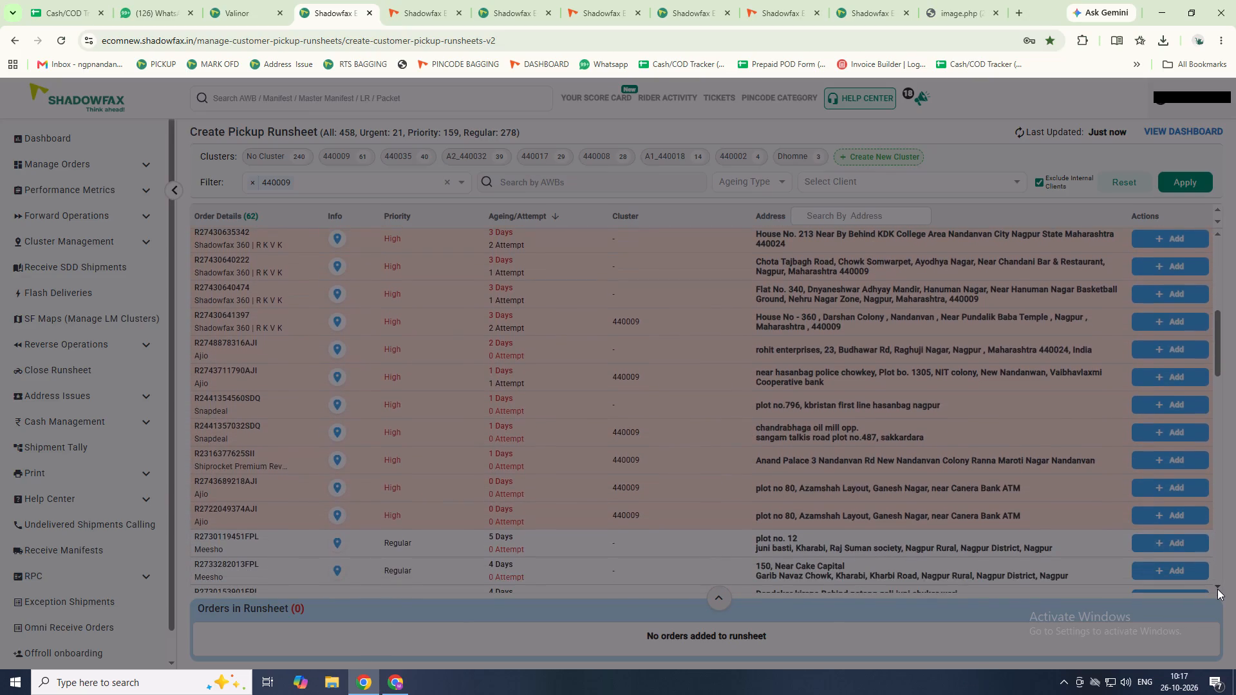
pyautogui.tripleClick(1217, 589)
pyautogui.click(1217, 589)
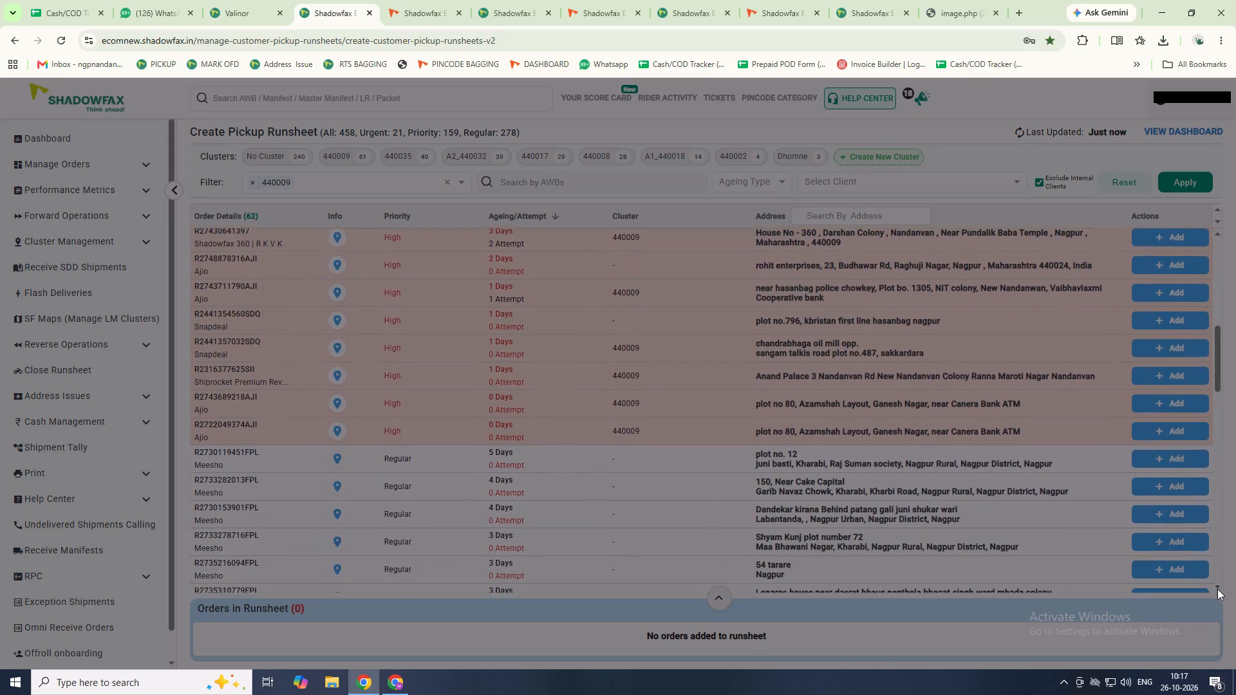
pyautogui.click(1209, 553)
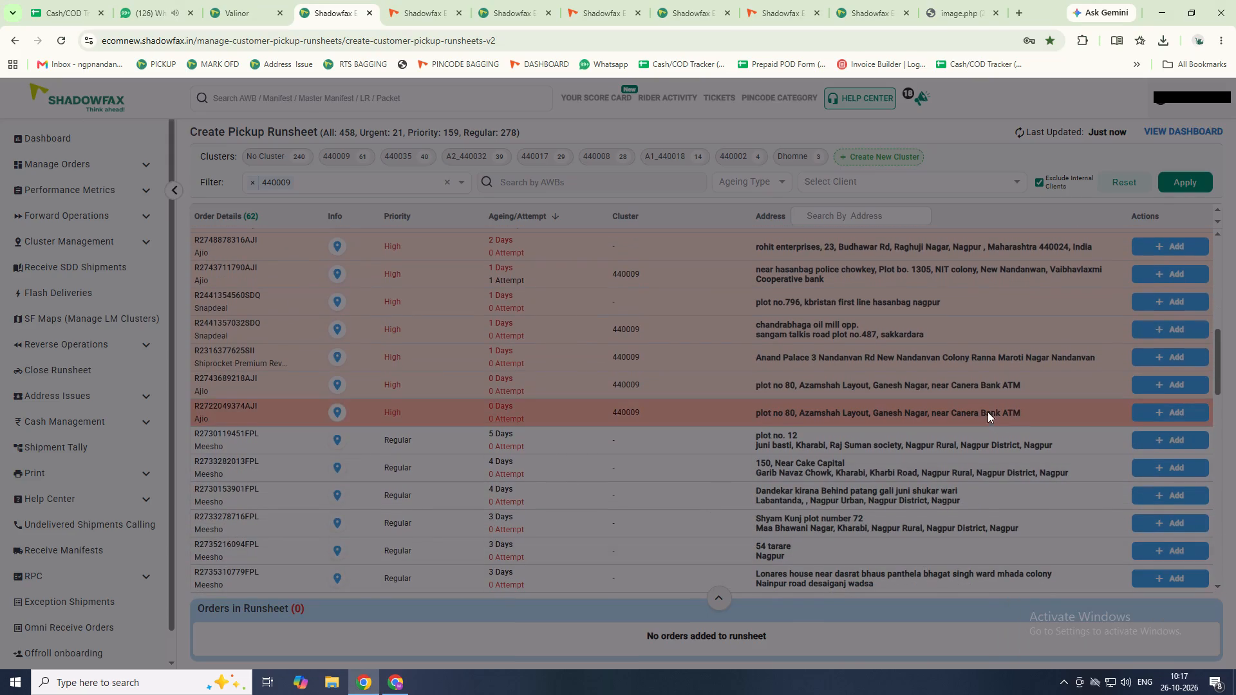
pyautogui.click(1152, 386)
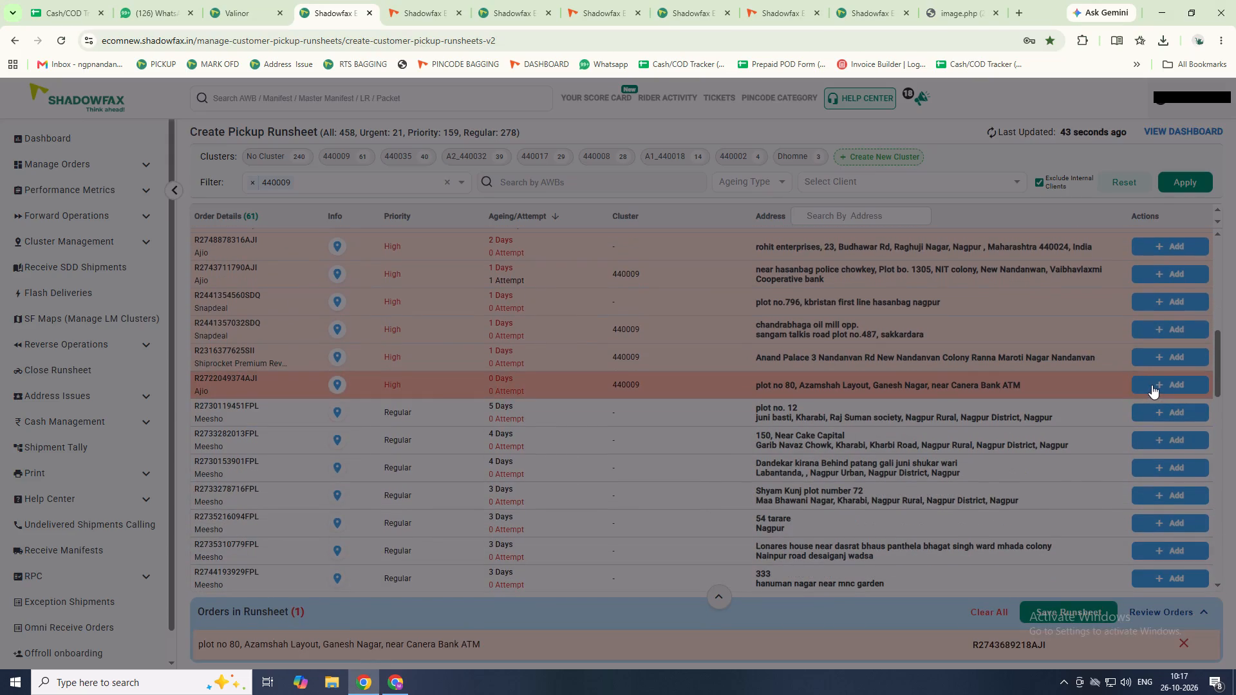
pyautogui.click(1152, 385)
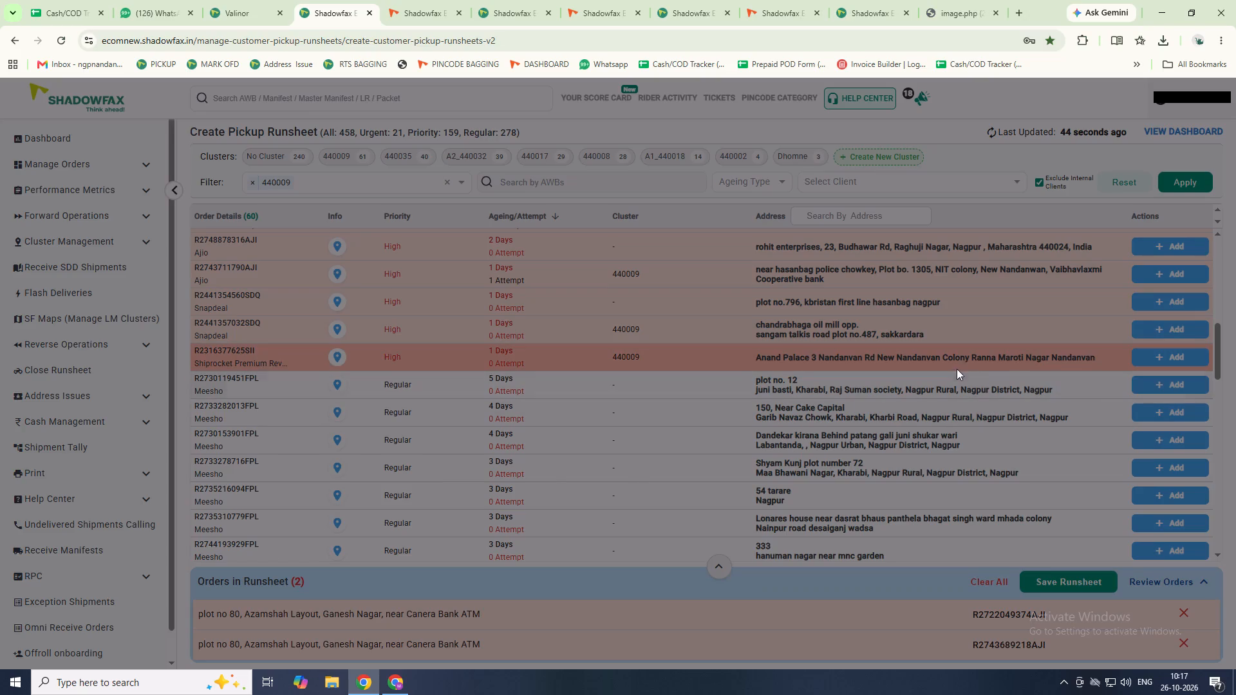
pyautogui.click(1143, 357)
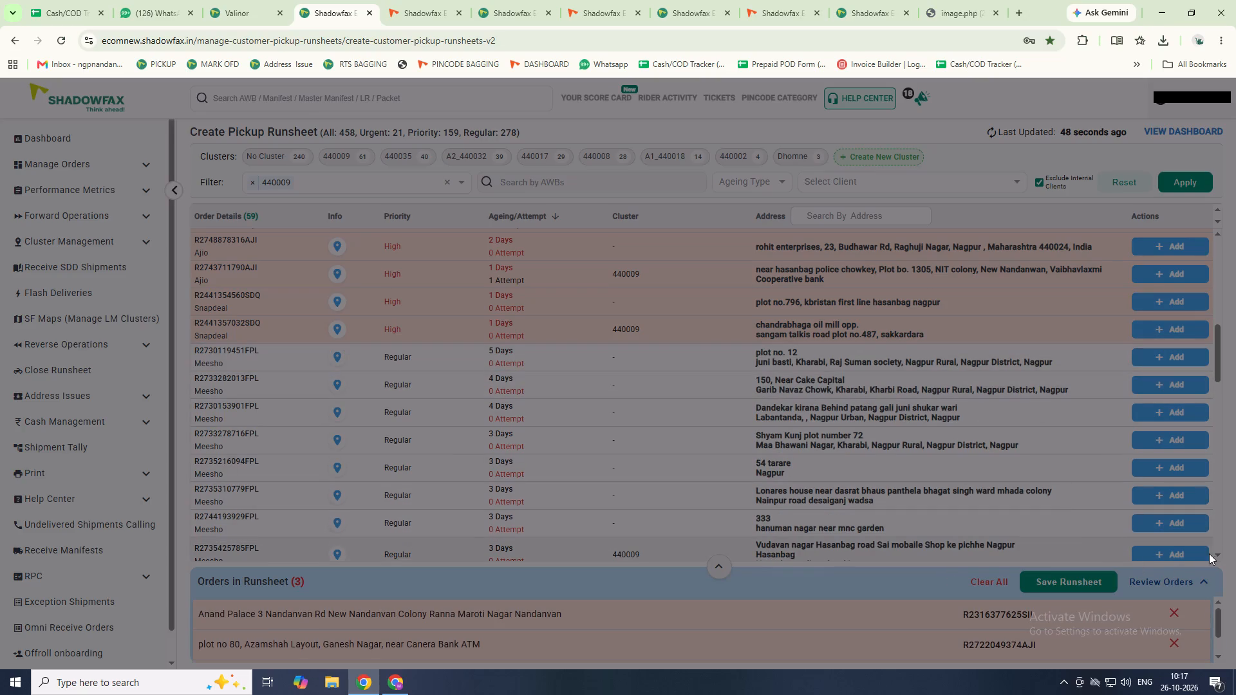
pyautogui.tripleClick(1219, 551)
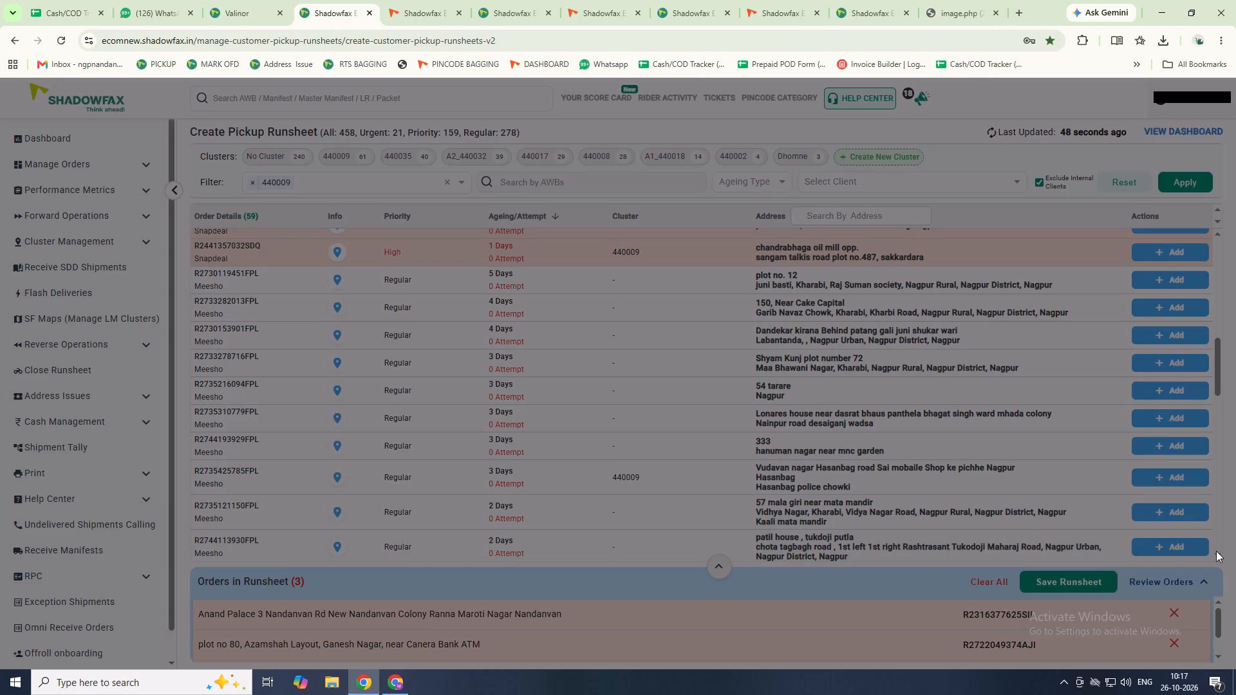
pyautogui.tripleClick(1216, 553)
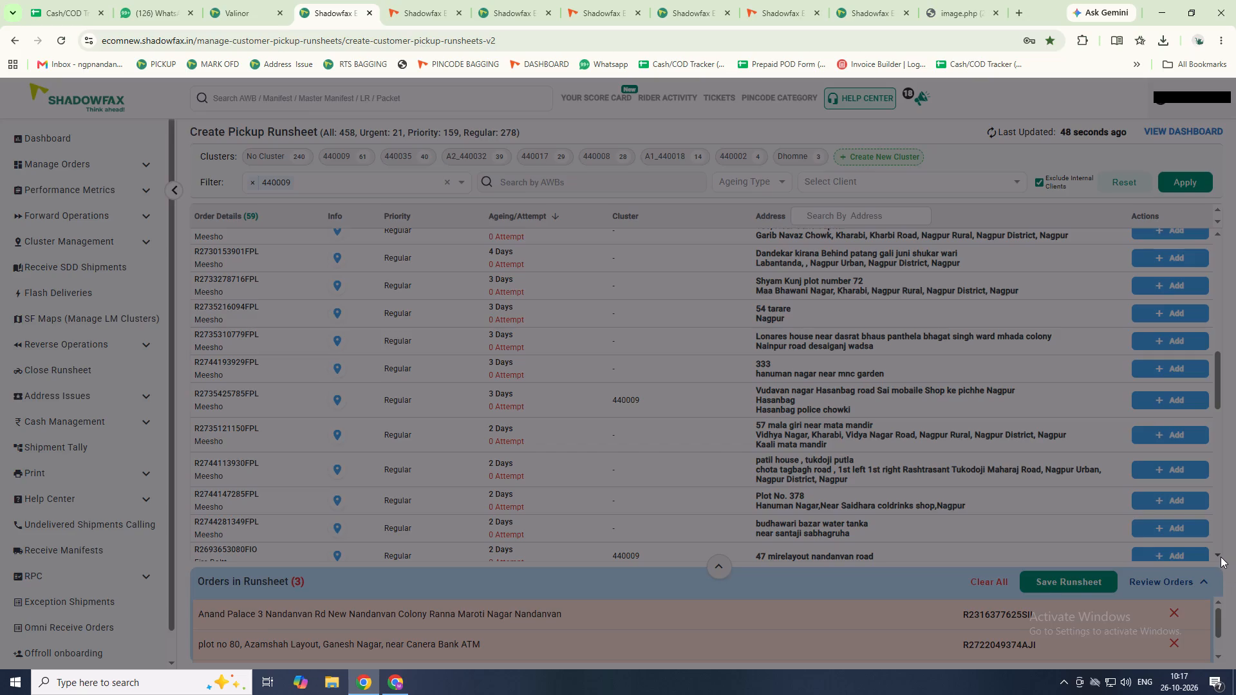
pyautogui.tripleClick(1217, 554)
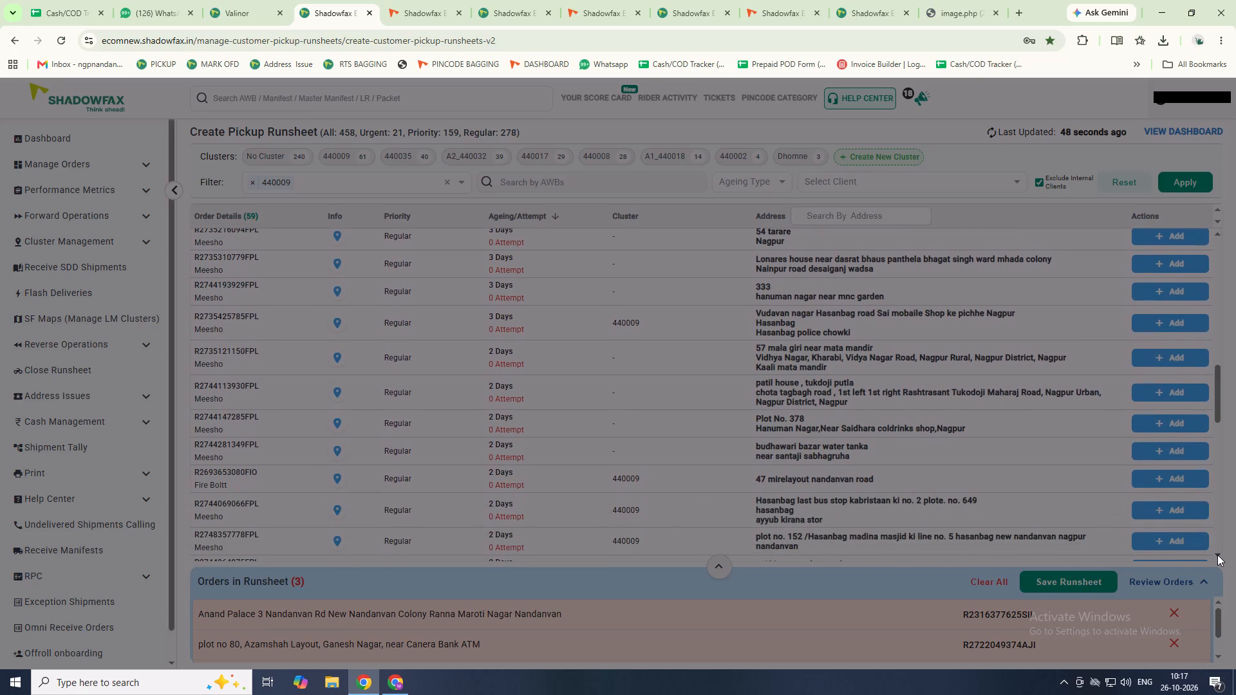
pyautogui.tripleClick(1217, 555)
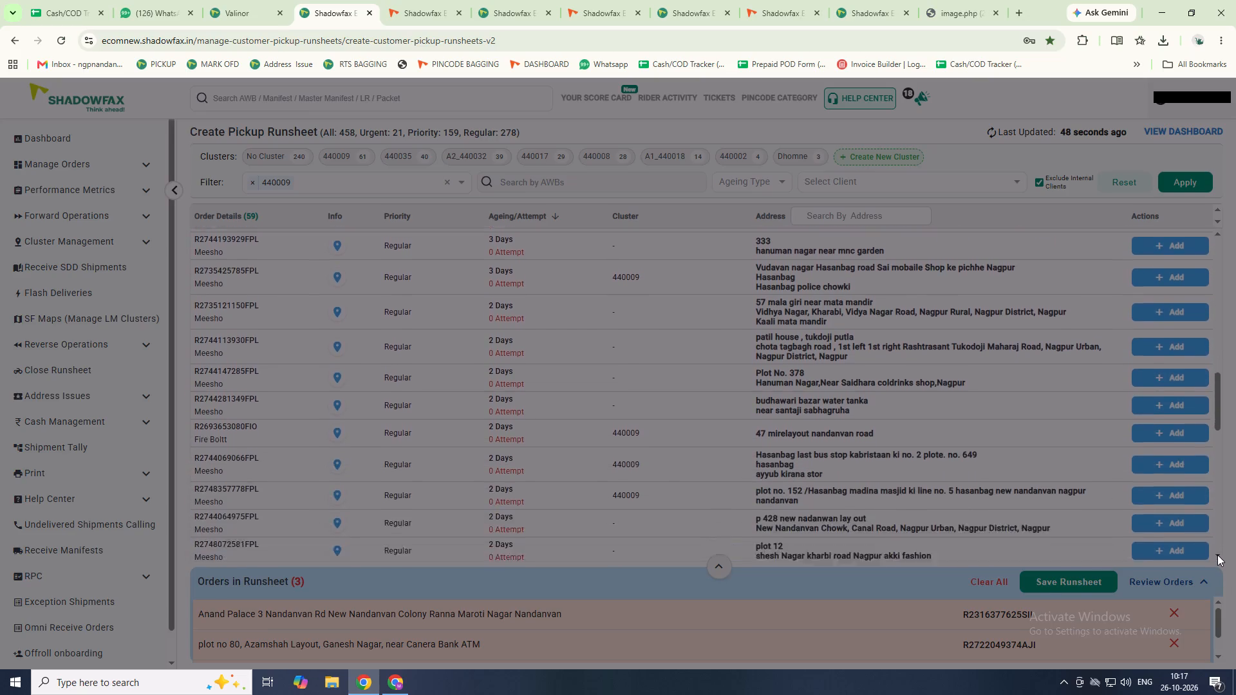
pyautogui.doubleClick(1217, 555)
pyautogui.click(1217, 555)
pyautogui.tripleClick(1217, 555)
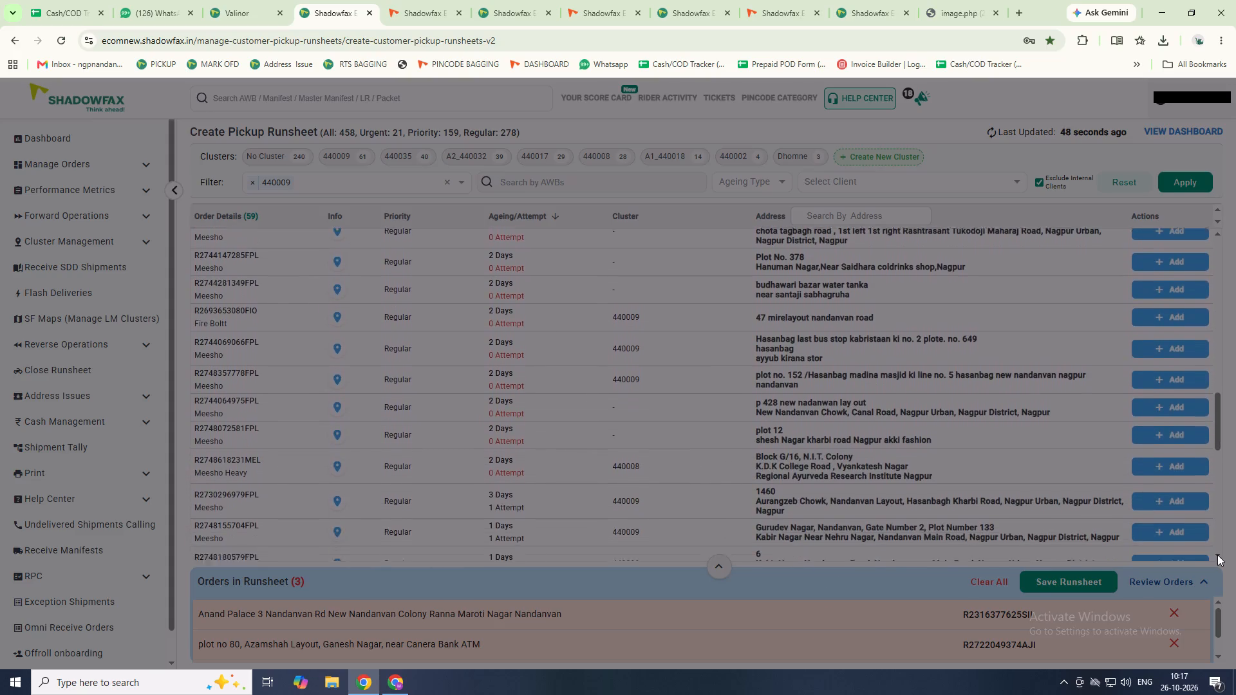
pyautogui.doubleClick(1217, 555)
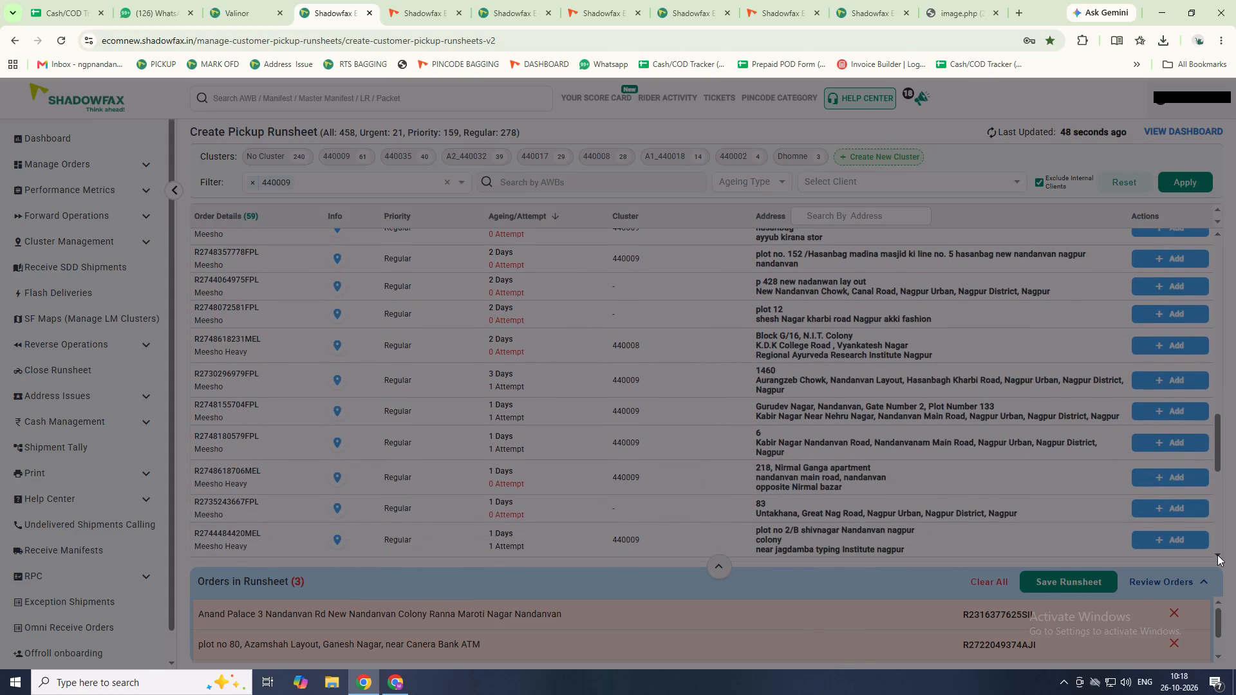
pyautogui.doubleClick(1217, 555)
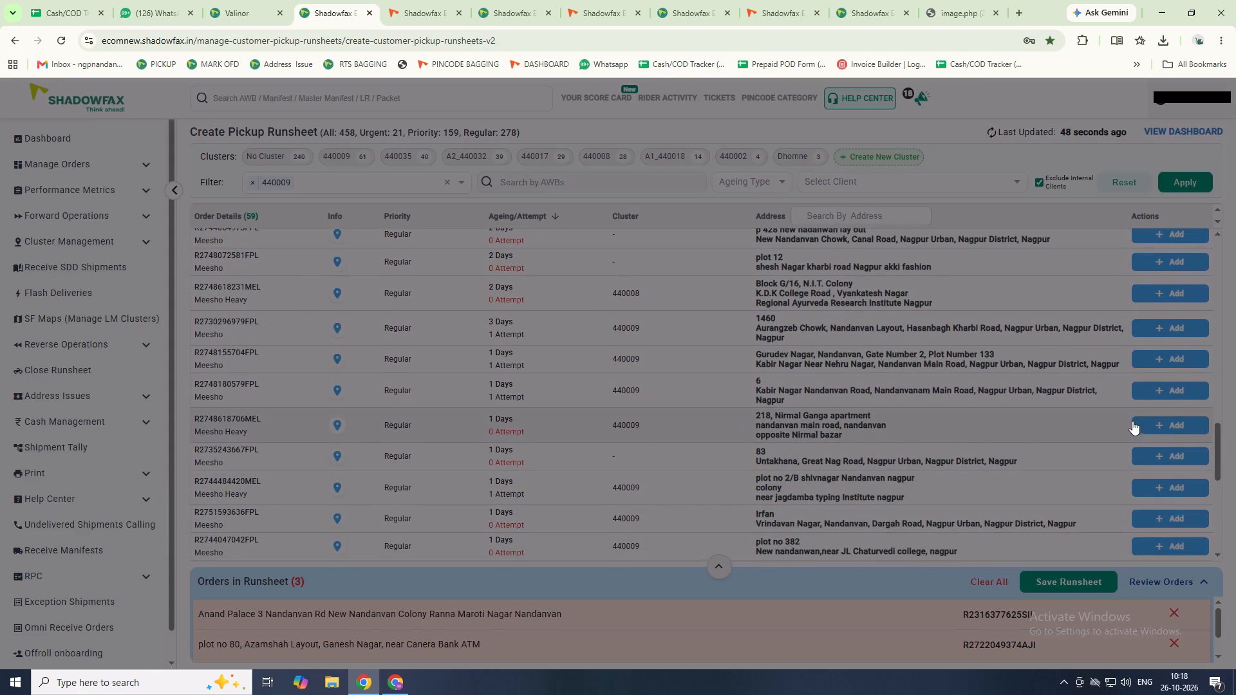
pyautogui.click(1148, 423)
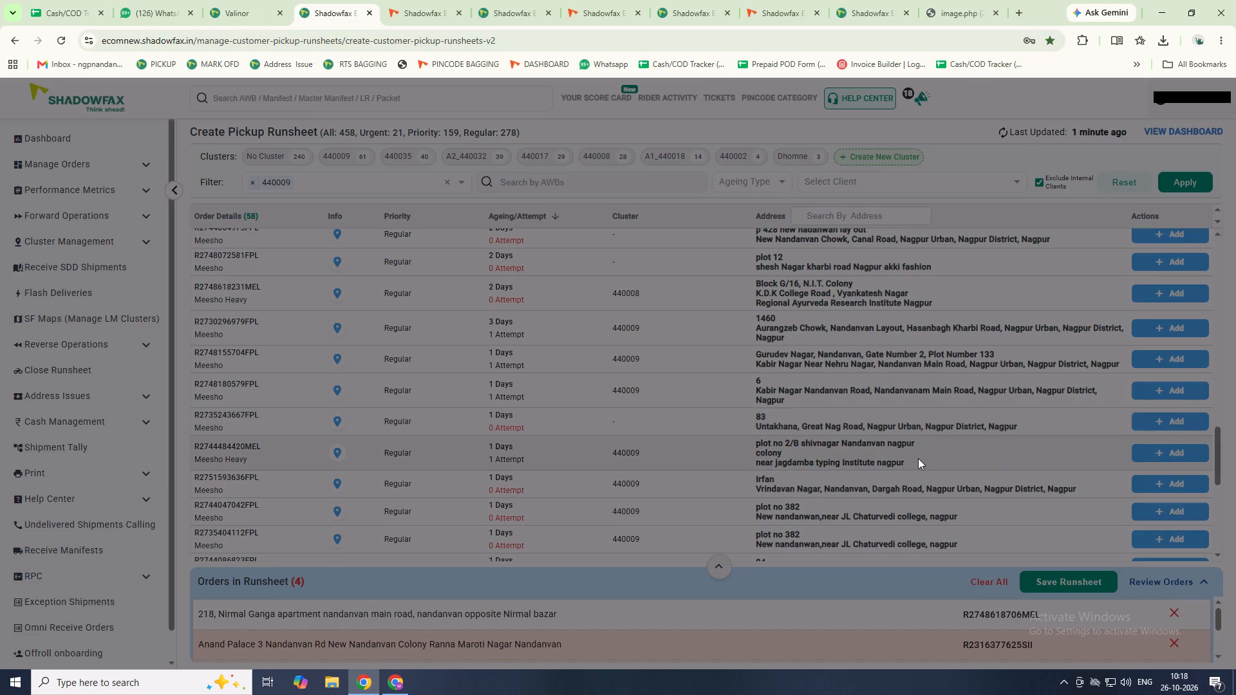
pyautogui.click(1151, 448)
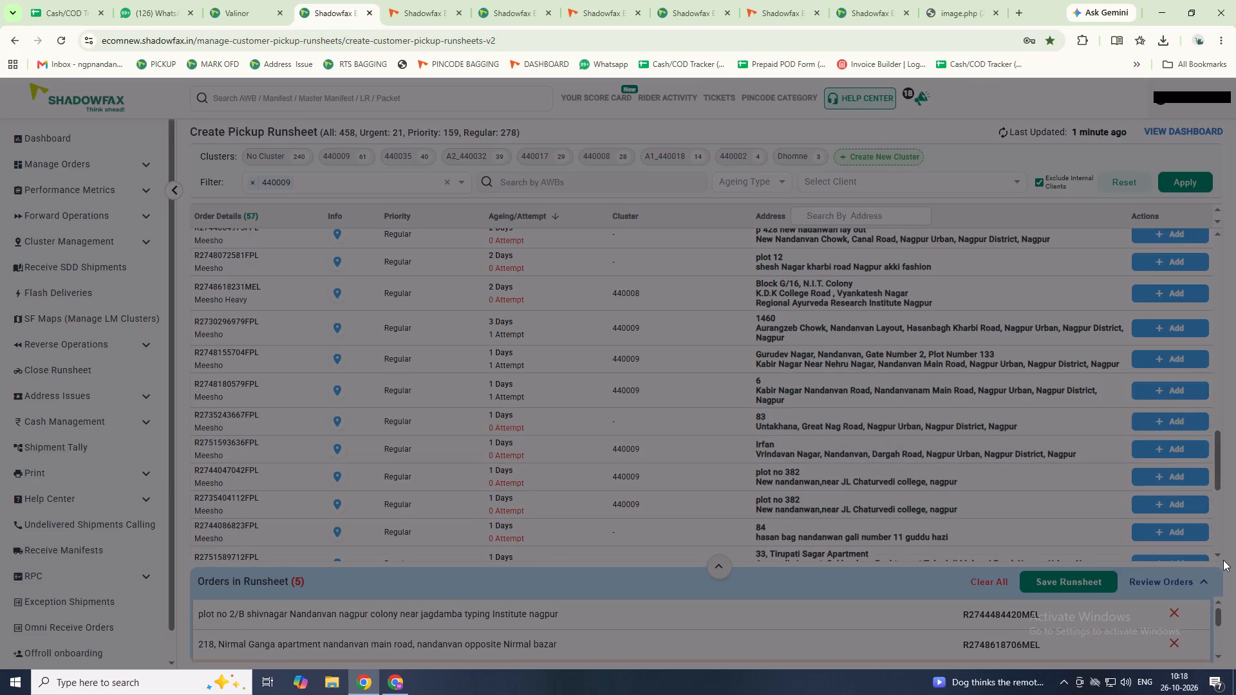
pyautogui.tripleClick(1219, 556)
pyautogui.click(1219, 556)
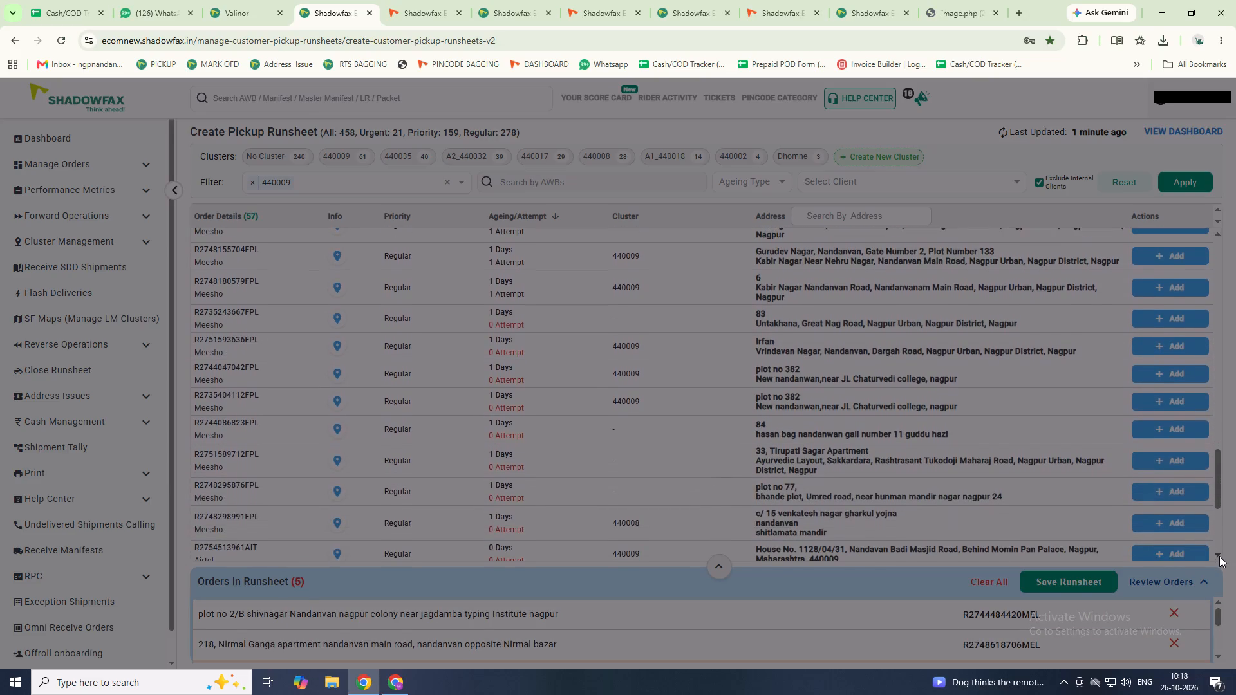
pyautogui.doubleClick(1219, 556)
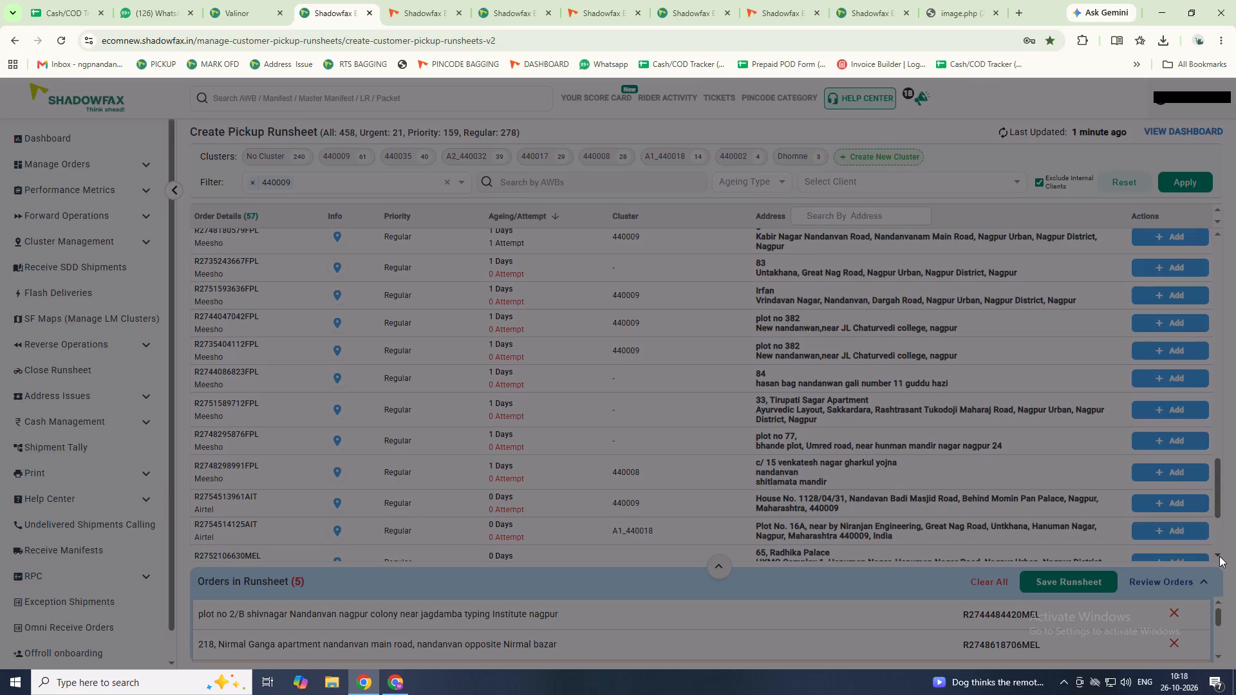
pyautogui.tripleClick(1219, 556)
pyautogui.doubleClick(1219, 556)
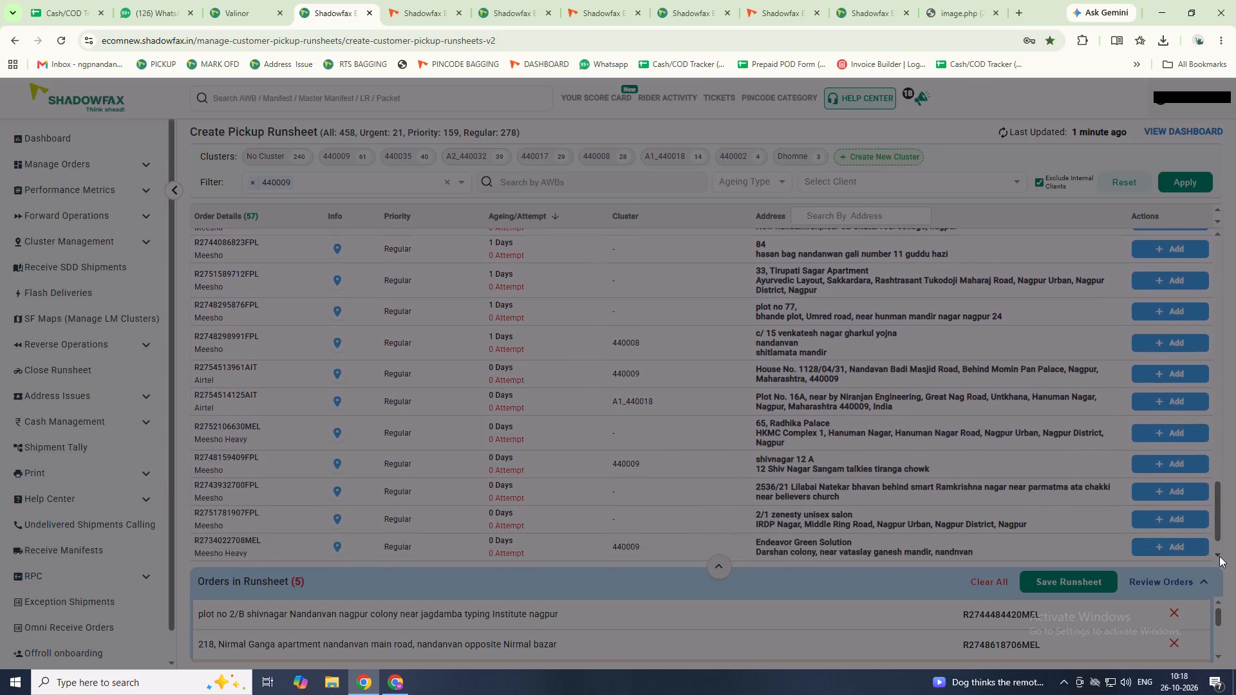
pyautogui.tripleClick(1219, 556)
pyautogui.click(1219, 556)
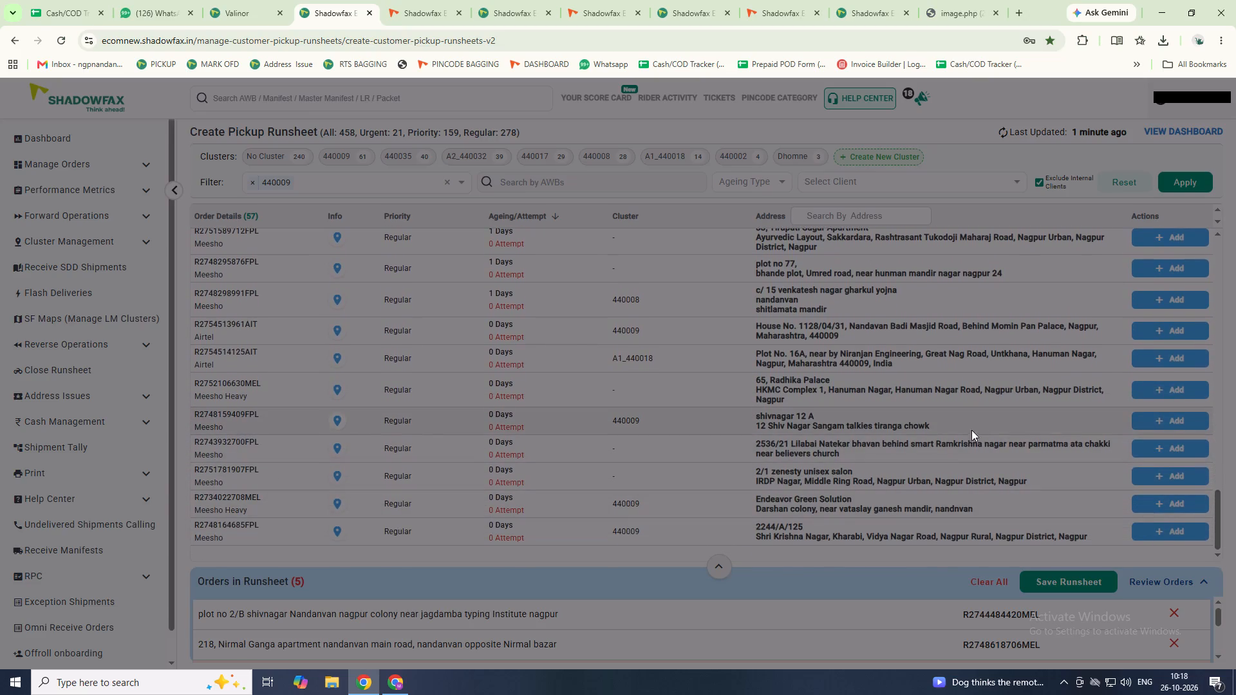
pyautogui.click(1144, 420)
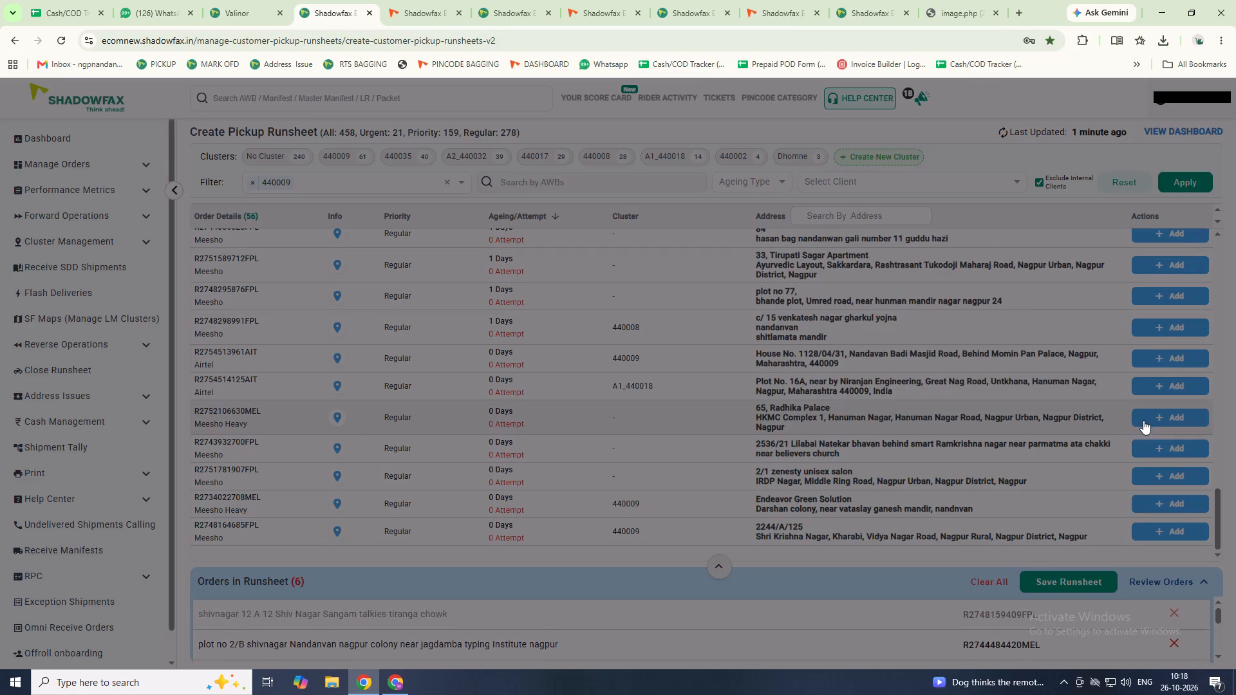
# Replace the pincode filter 440009 with 440008 only and apply it to the pickup orders.
pyautogui.click(1220, 556)
pyautogui.scroll(7, 1000, 508)
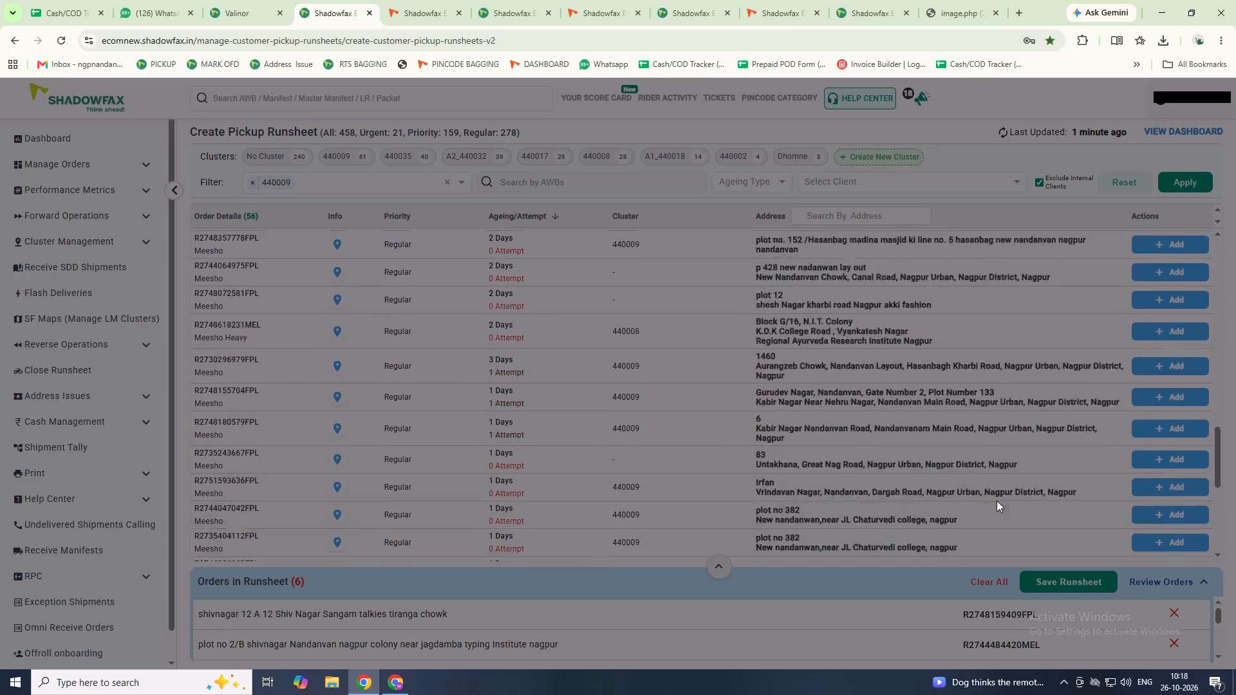
pyautogui.scroll(20, 997, 501)
pyautogui.scroll(5, 958, 447)
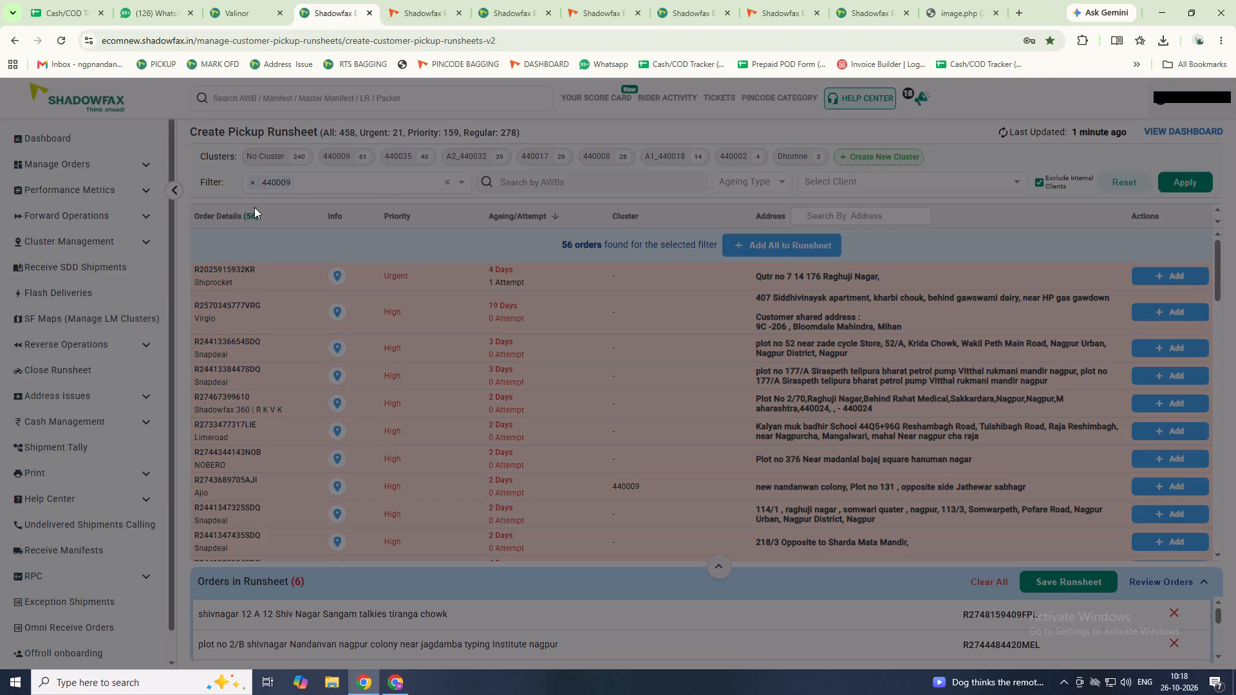
pyautogui.click(253, 182)
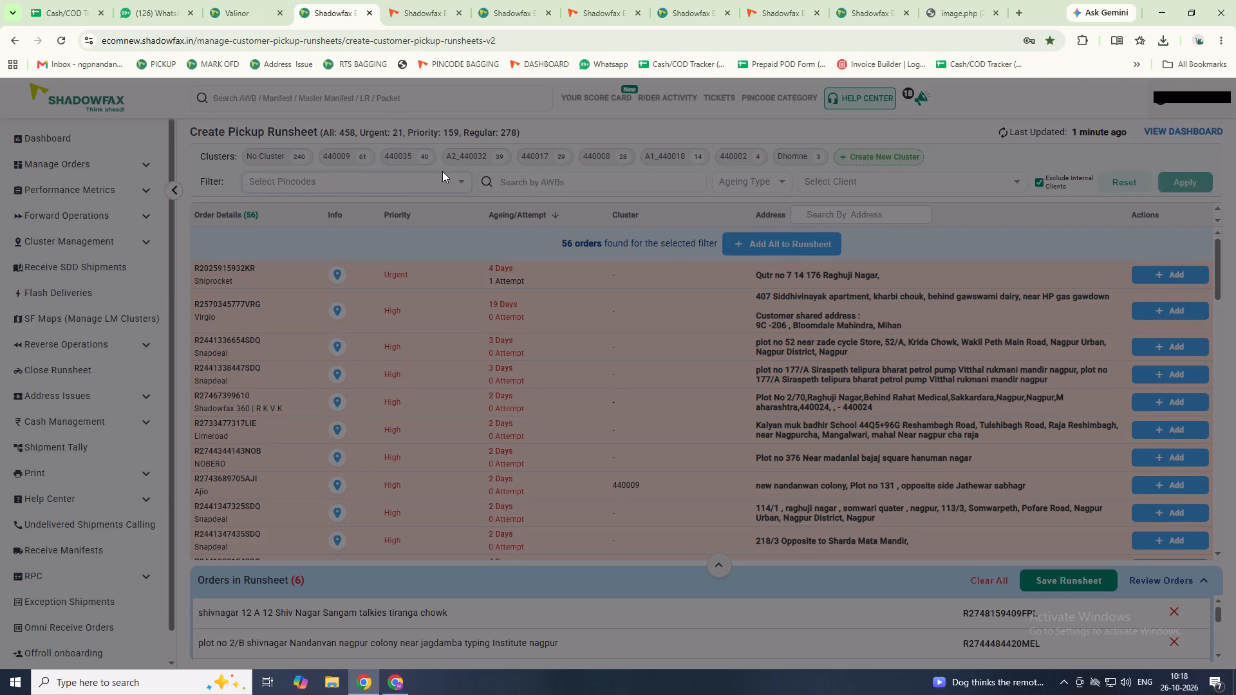
pyautogui.click(462, 180)
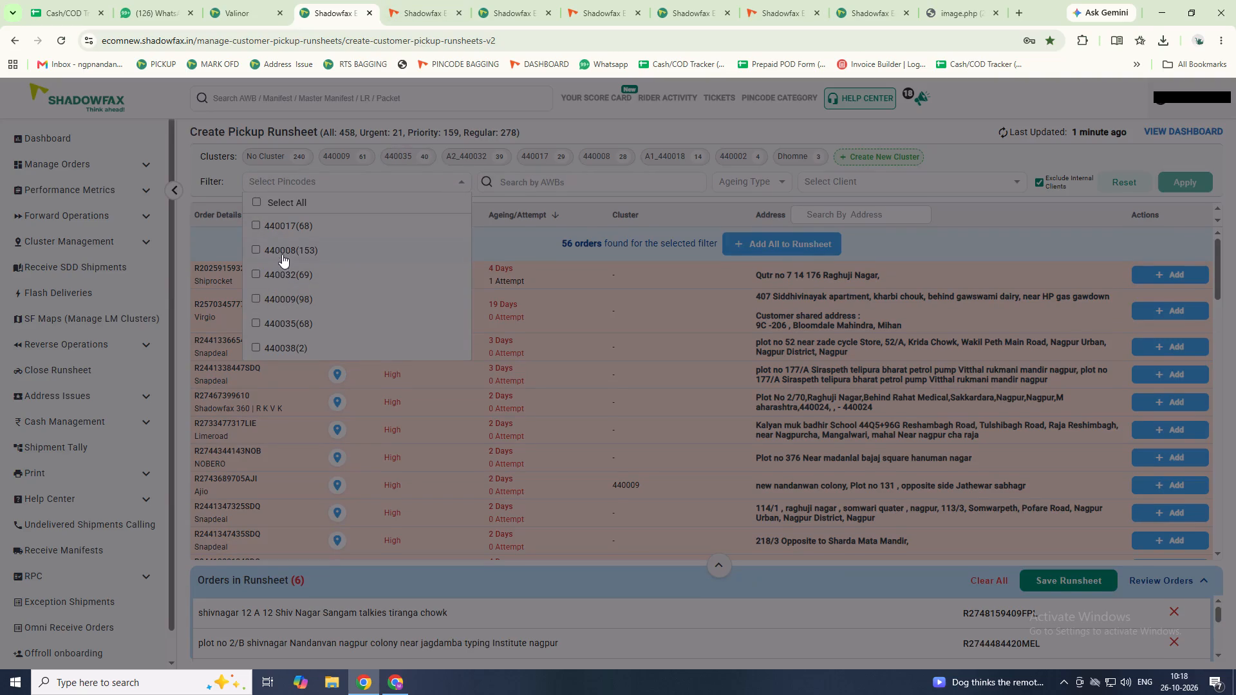
pyautogui.click(287, 252)
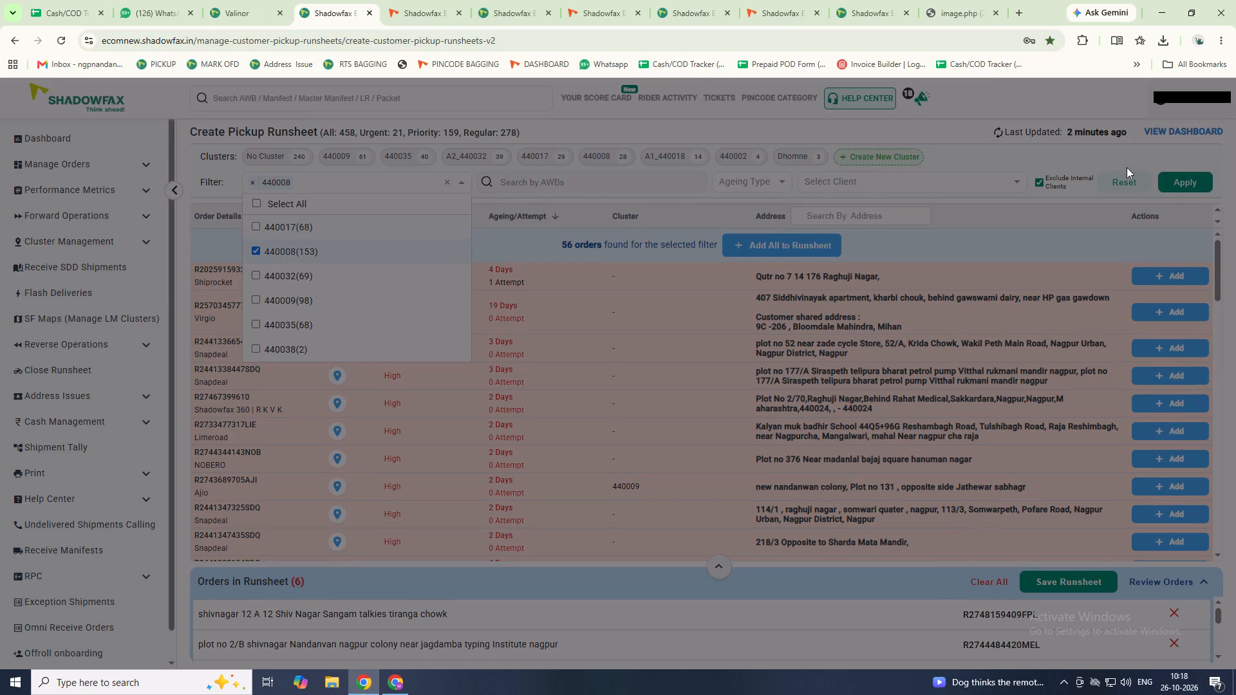
pyautogui.click(1161, 178)
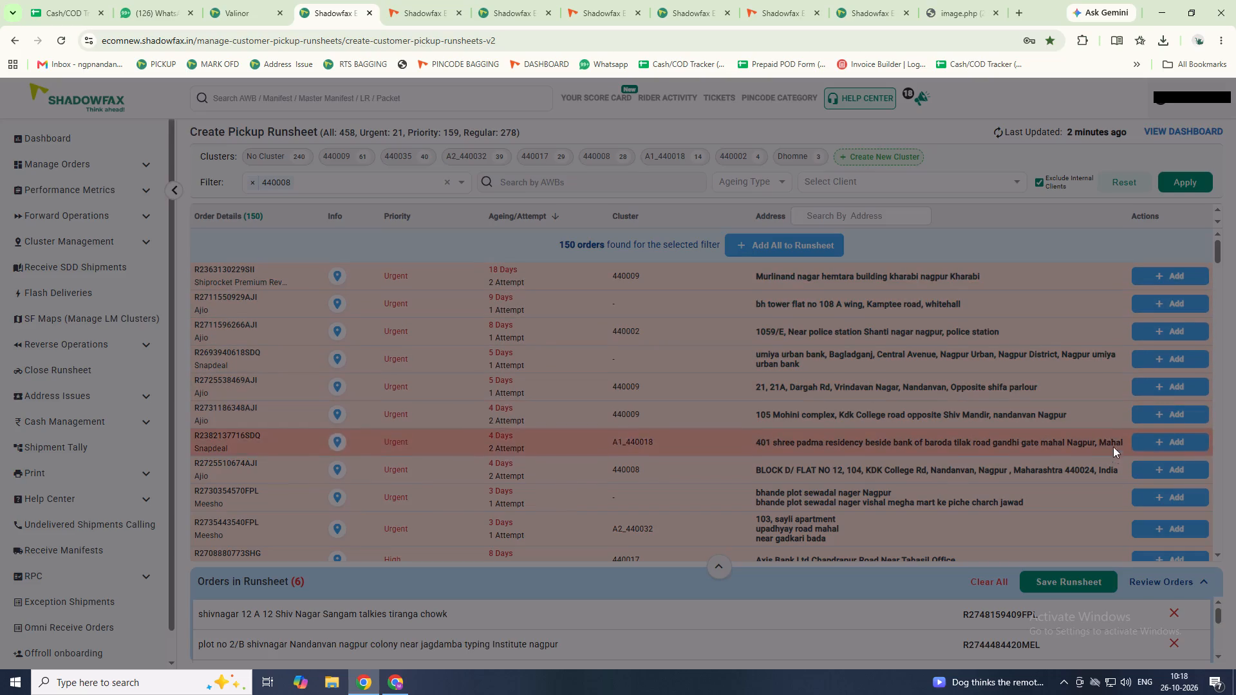
pyautogui.tripleClick(1217, 553)
pyautogui.tripleClick(1218, 555)
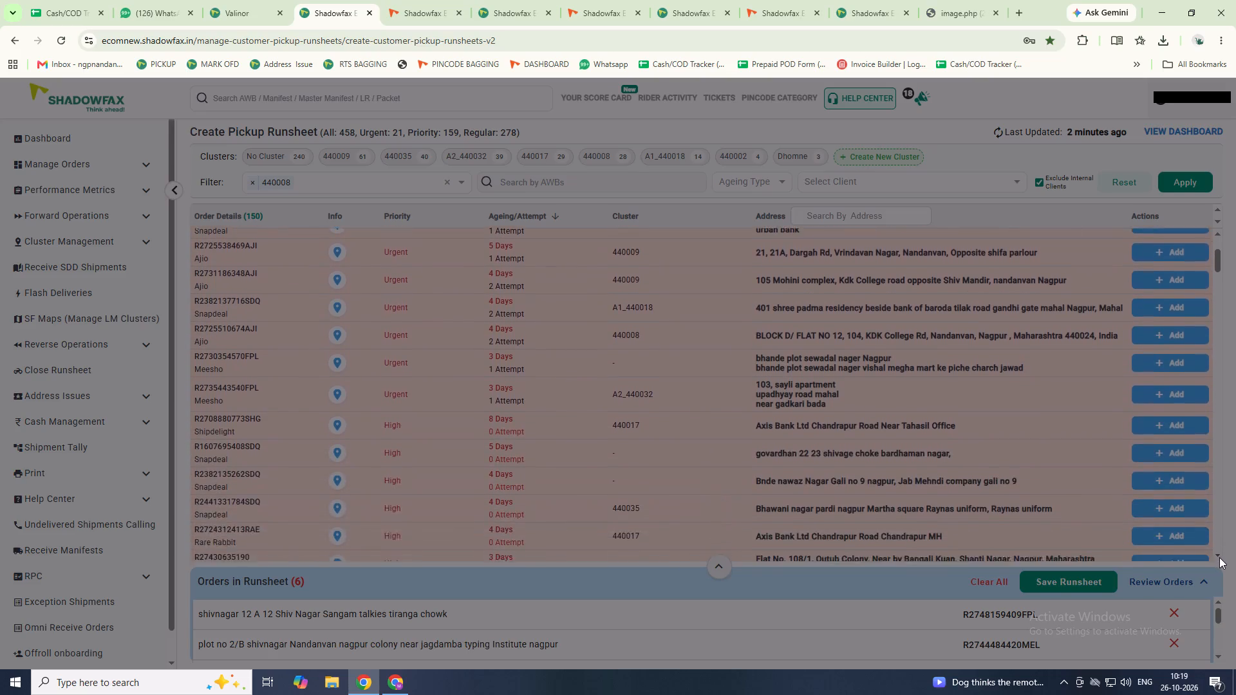
pyautogui.tripleClick(1219, 557)
pyautogui.tripleClick(1219, 557)
pyautogui.tripleClick(1221, 559)
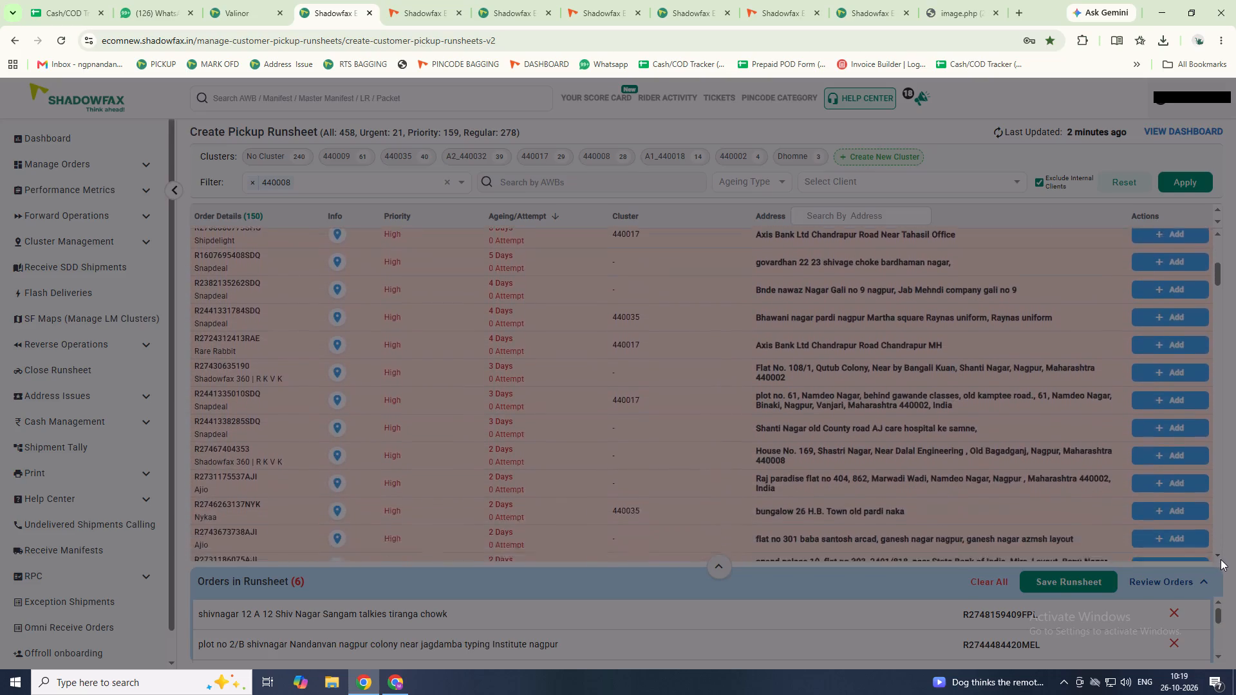
pyautogui.tripleClick(1221, 560)
pyautogui.tripleClick(1221, 561)
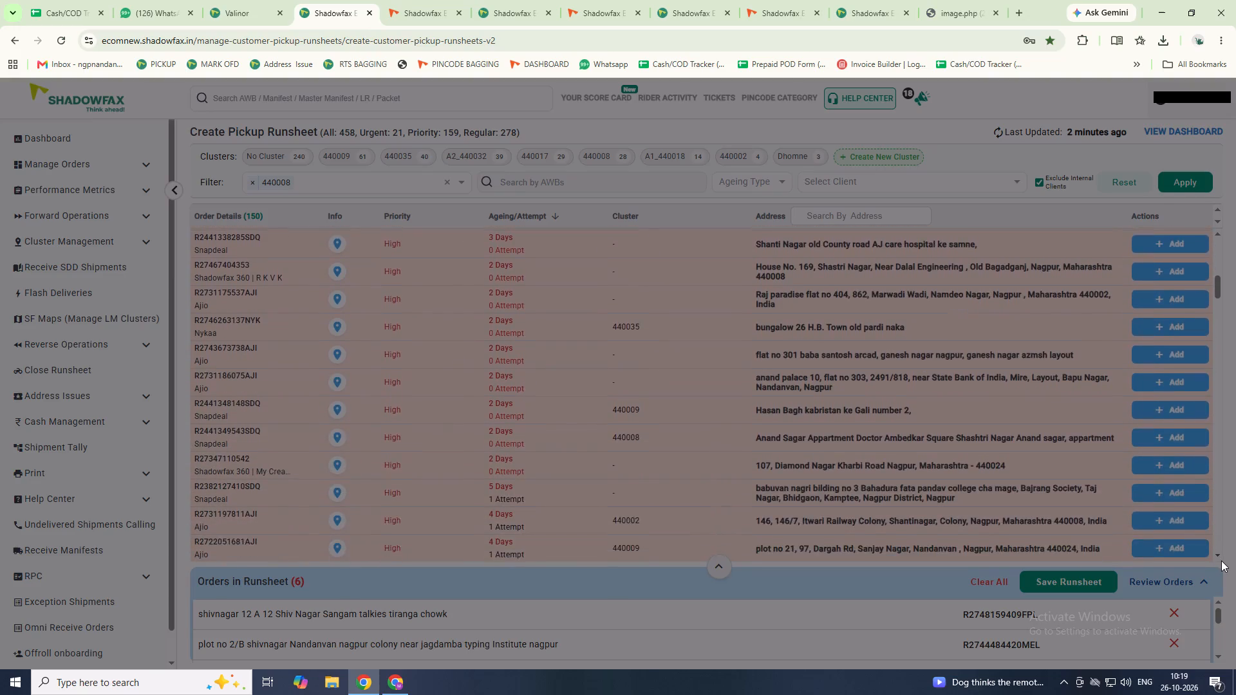
pyautogui.tripleClick(1221, 561)
pyautogui.doubleClick(1221, 561)
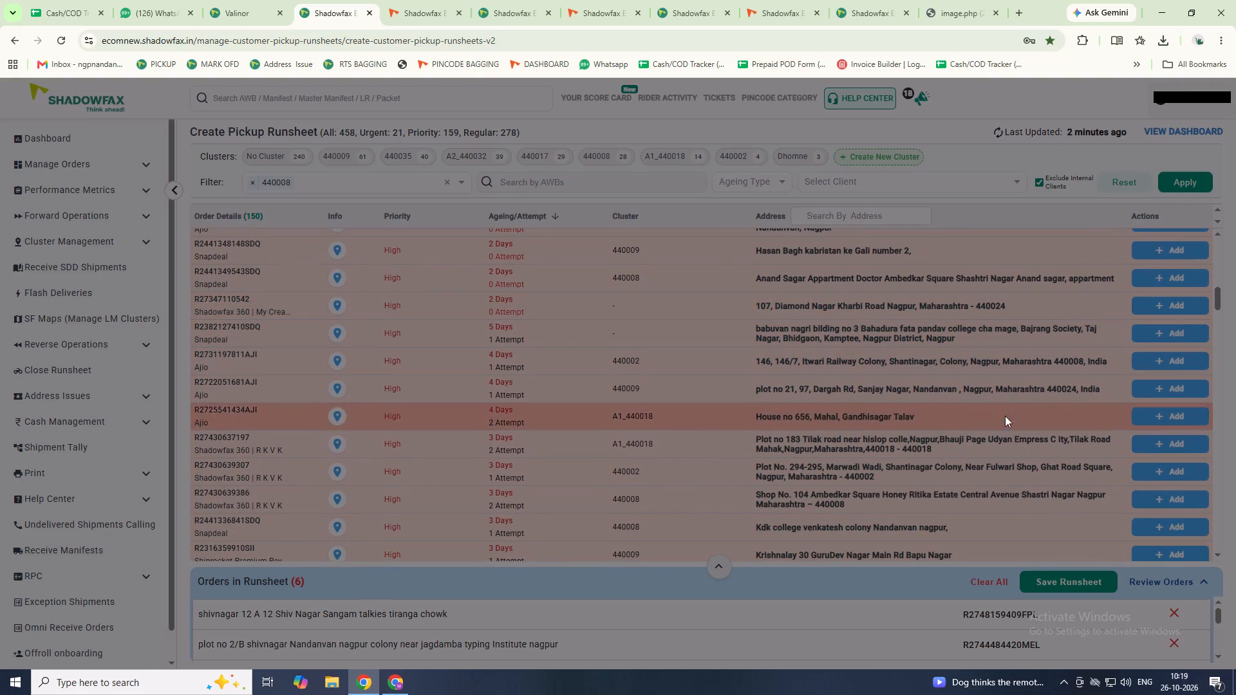
pyautogui.tripleClick(1219, 553)
pyautogui.tripleClick(1219, 555)
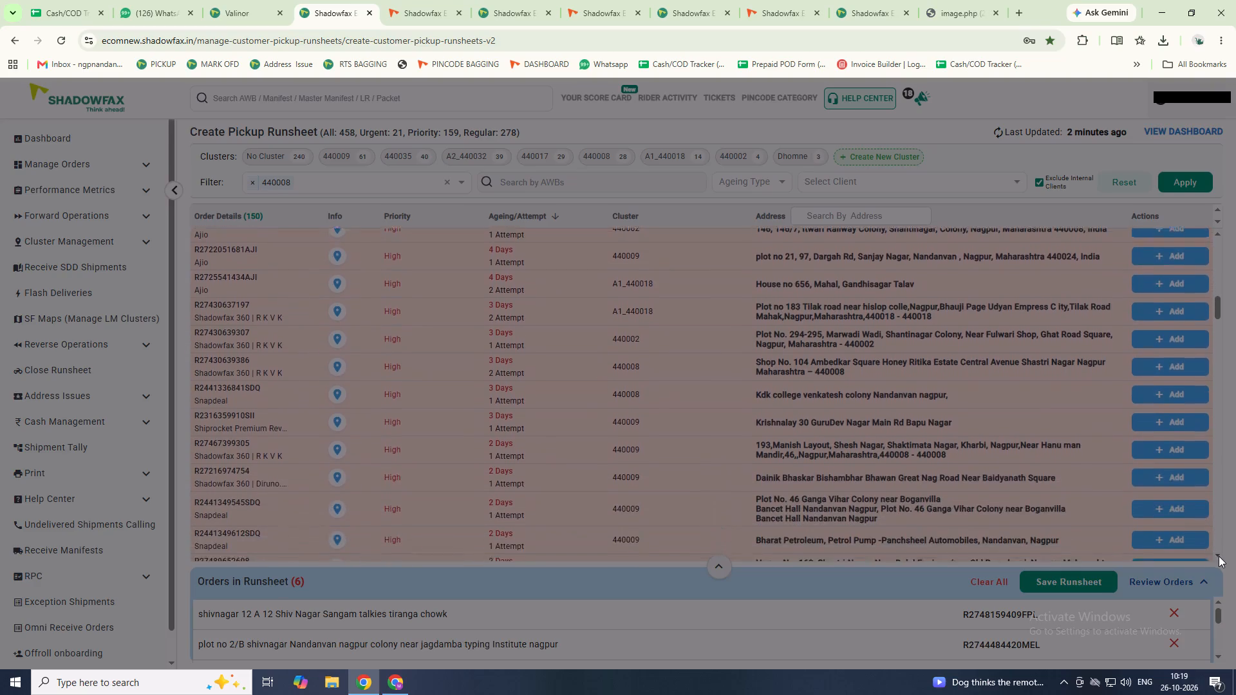
pyautogui.tripleClick(1219, 556)
pyautogui.doubleClick(1221, 555)
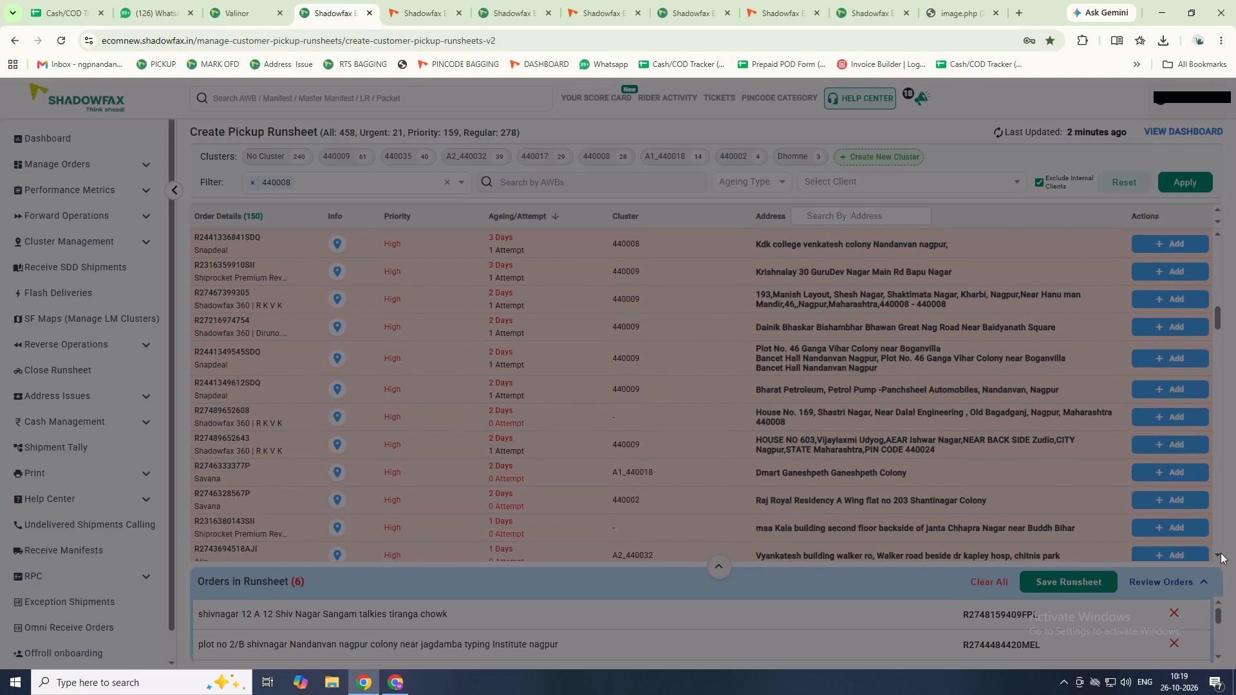
pyautogui.tripleClick(1221, 553)
pyautogui.tripleClick(1221, 553)
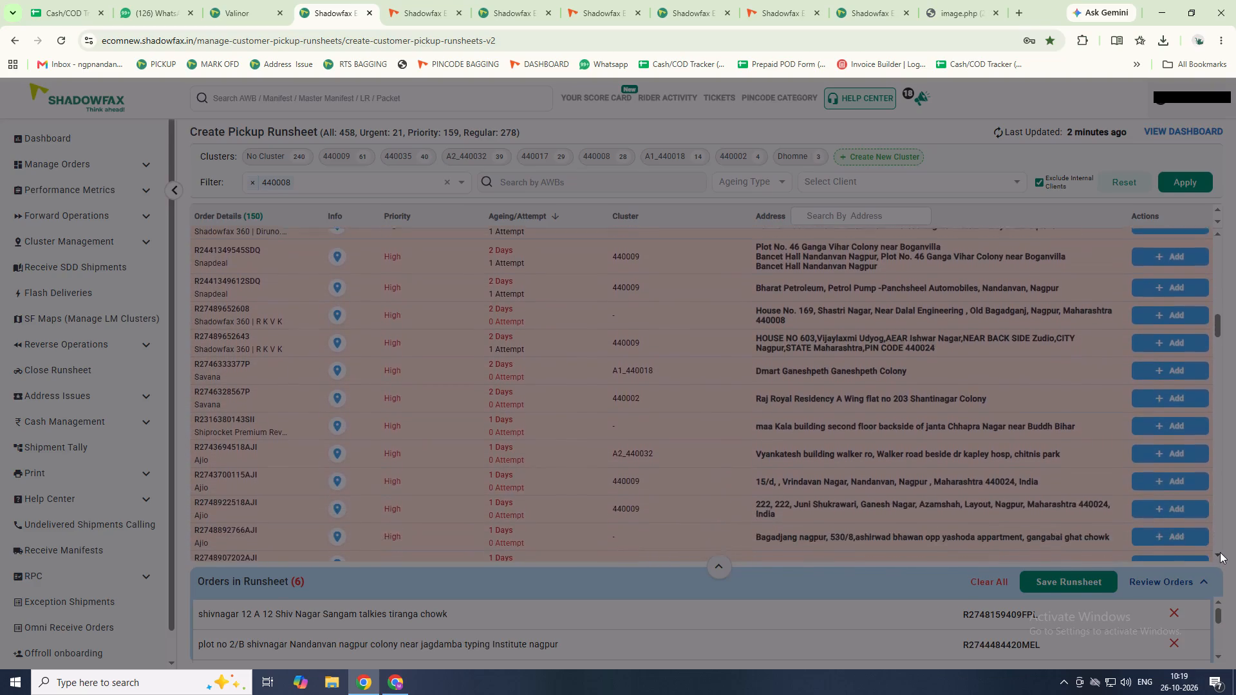
pyautogui.tripleClick(1219, 552)
pyautogui.click(1219, 553)
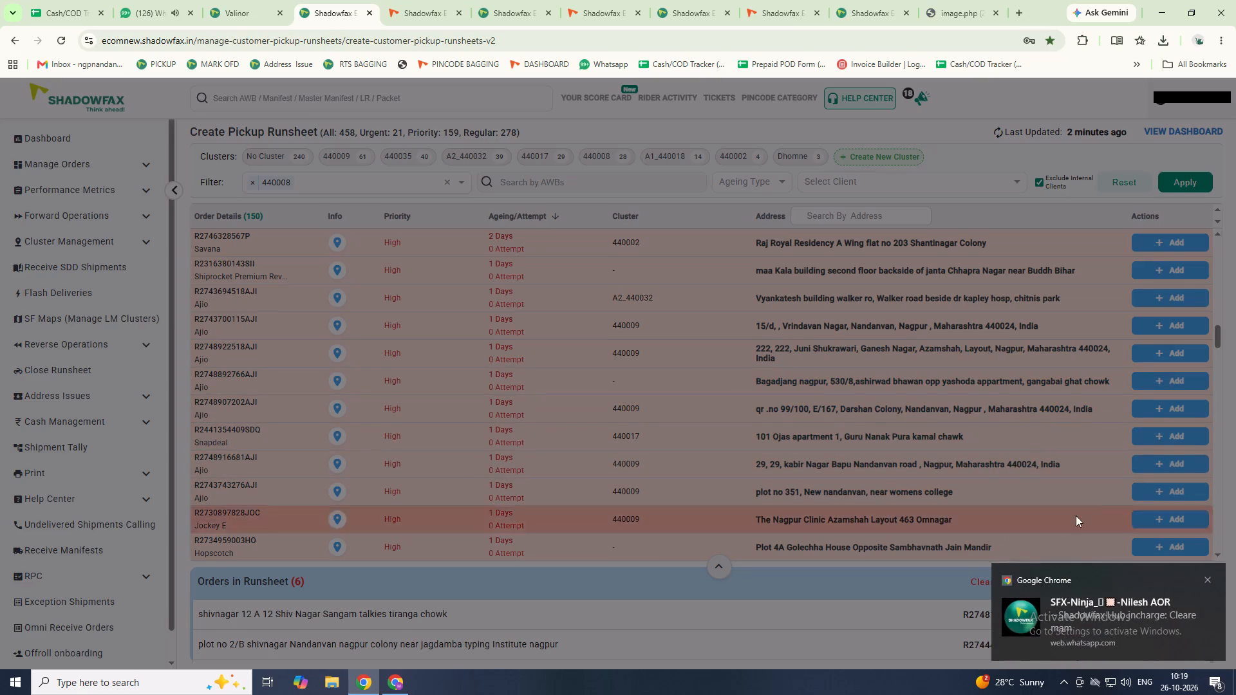
pyautogui.click(1147, 517)
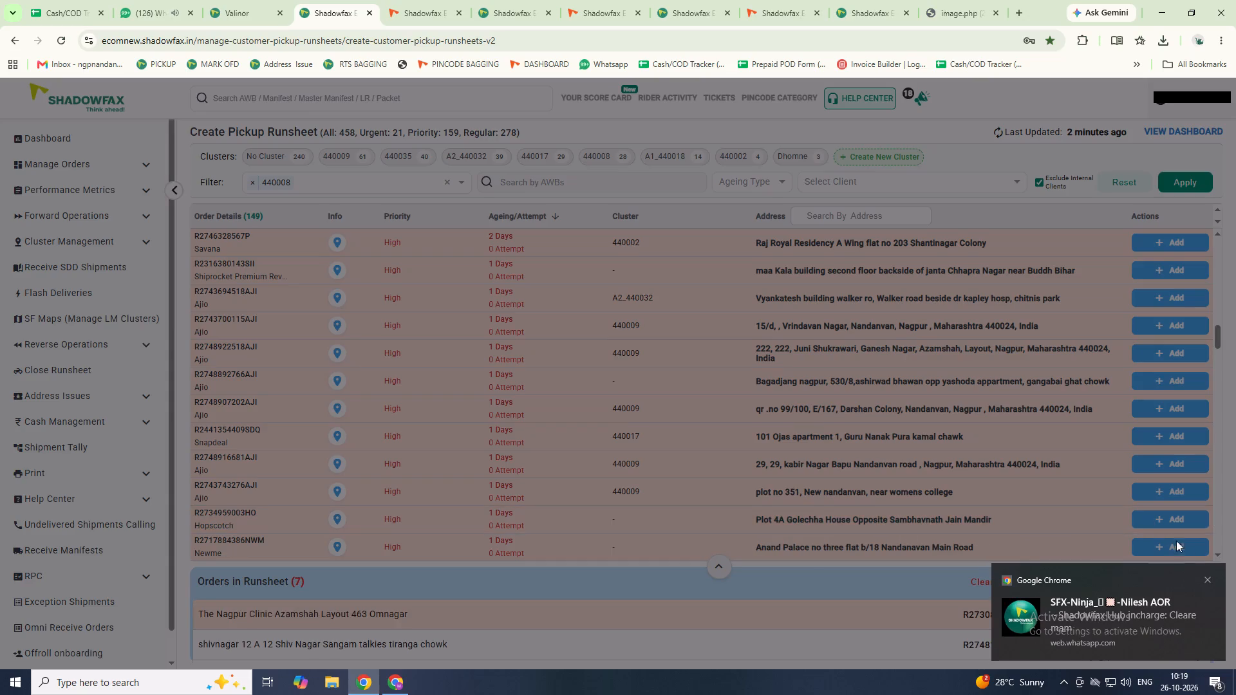
pyautogui.doubleClick(1220, 554)
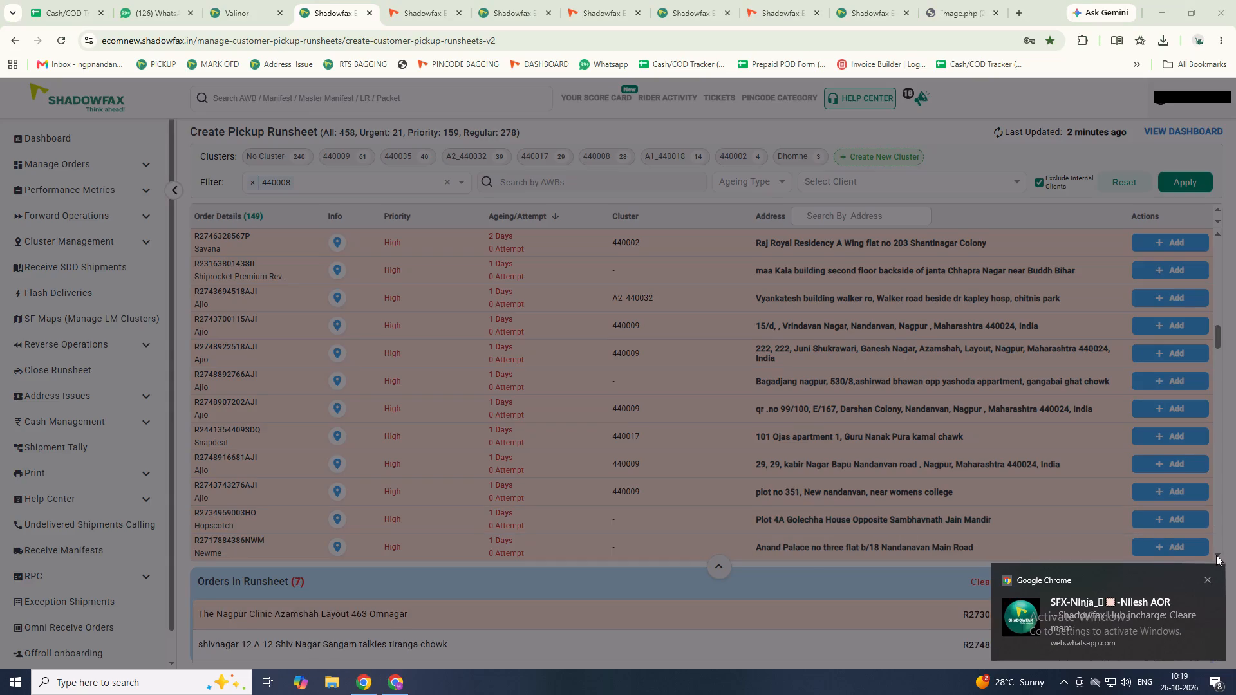
pyautogui.click(1216, 555)
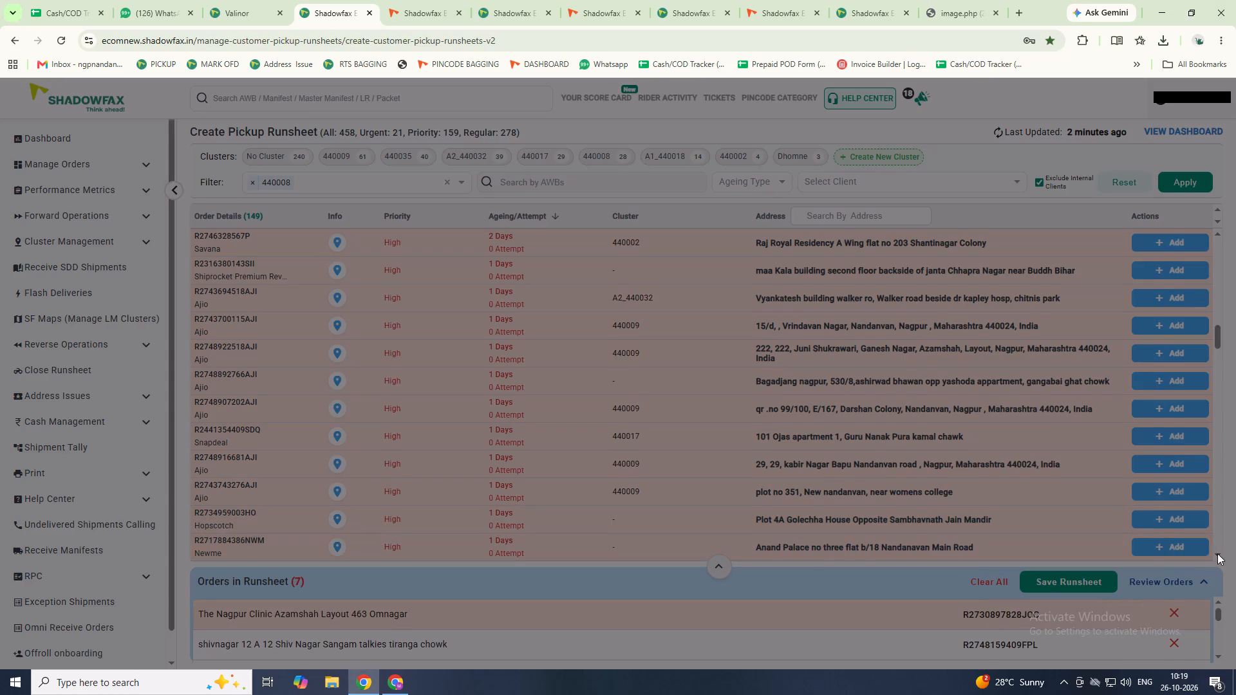
pyautogui.tripleClick(1217, 553)
pyautogui.doubleClick(1217, 553)
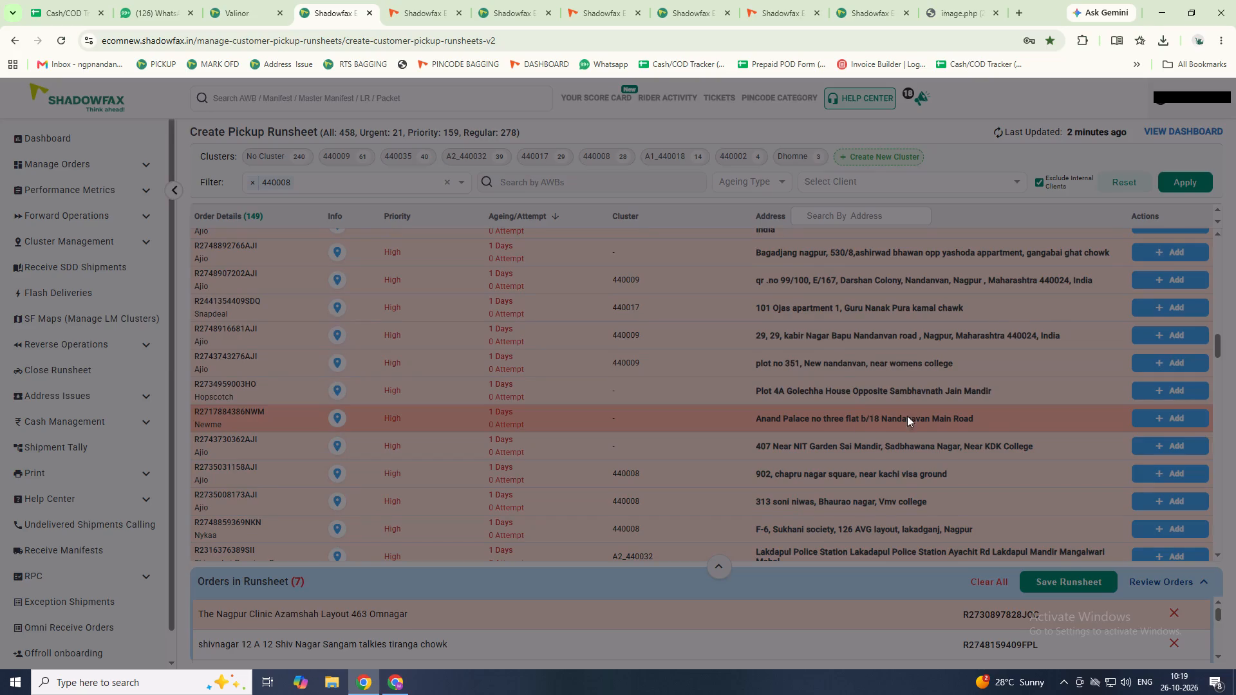
pyautogui.click(1164, 412)
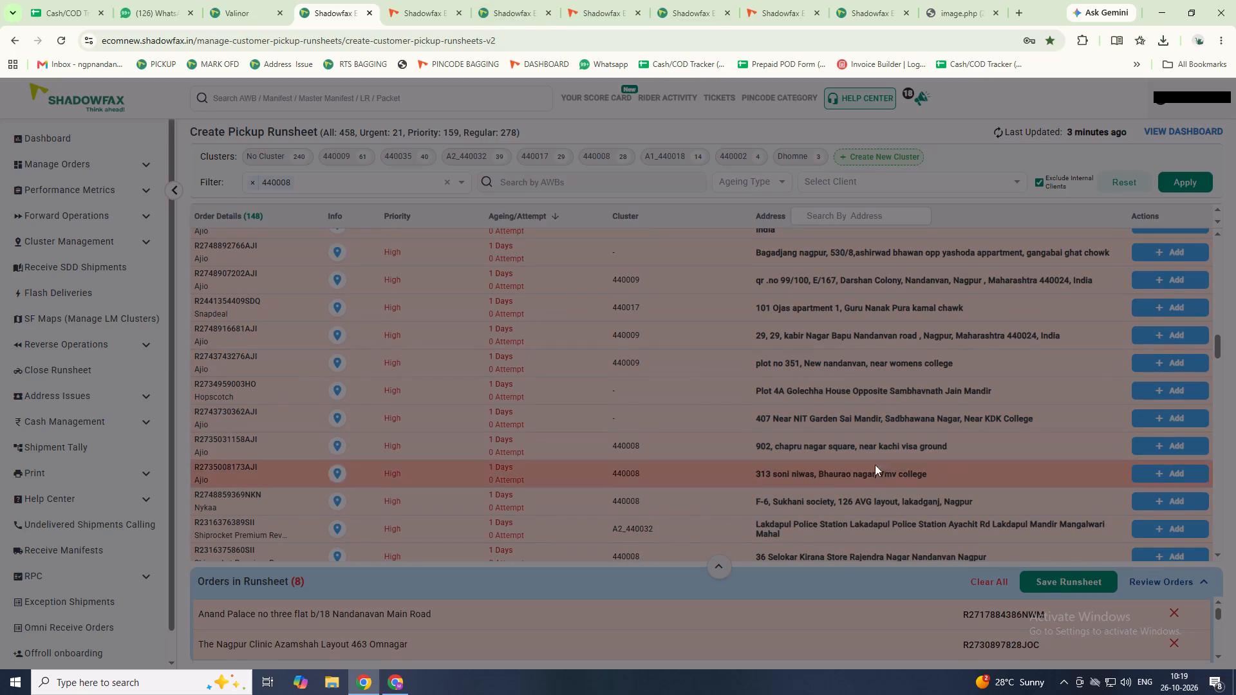
pyautogui.tripleClick(1217, 555)
pyautogui.tripleClick(1217, 558)
pyautogui.click(1217, 558)
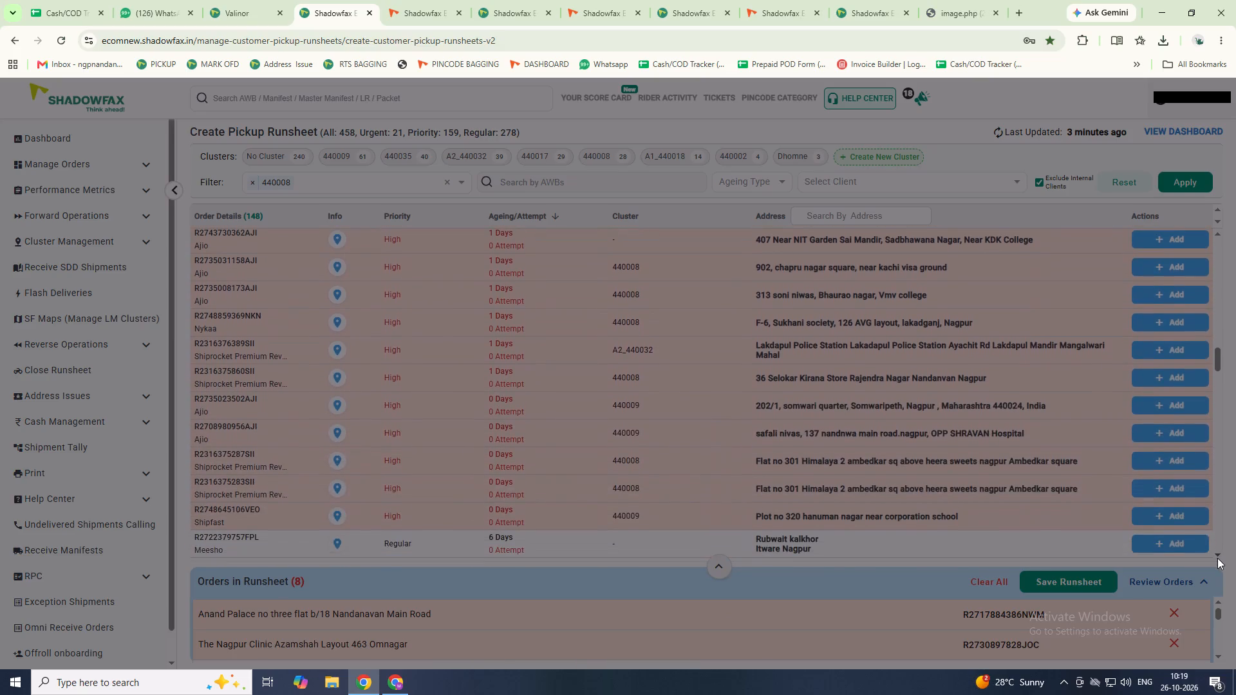
pyautogui.doubleClick(1217, 558)
pyautogui.click(1217, 558)
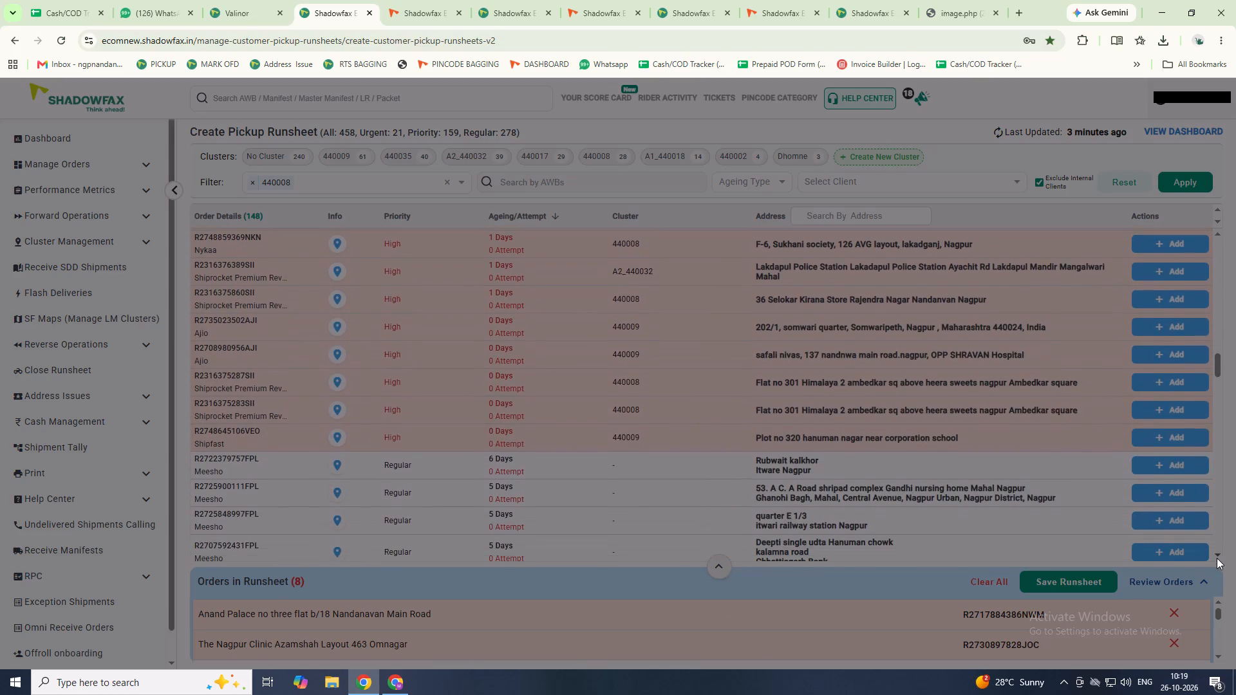
pyautogui.tripleClick(1217, 558)
pyautogui.click(1217, 558)
pyautogui.tripleClick(1217, 558)
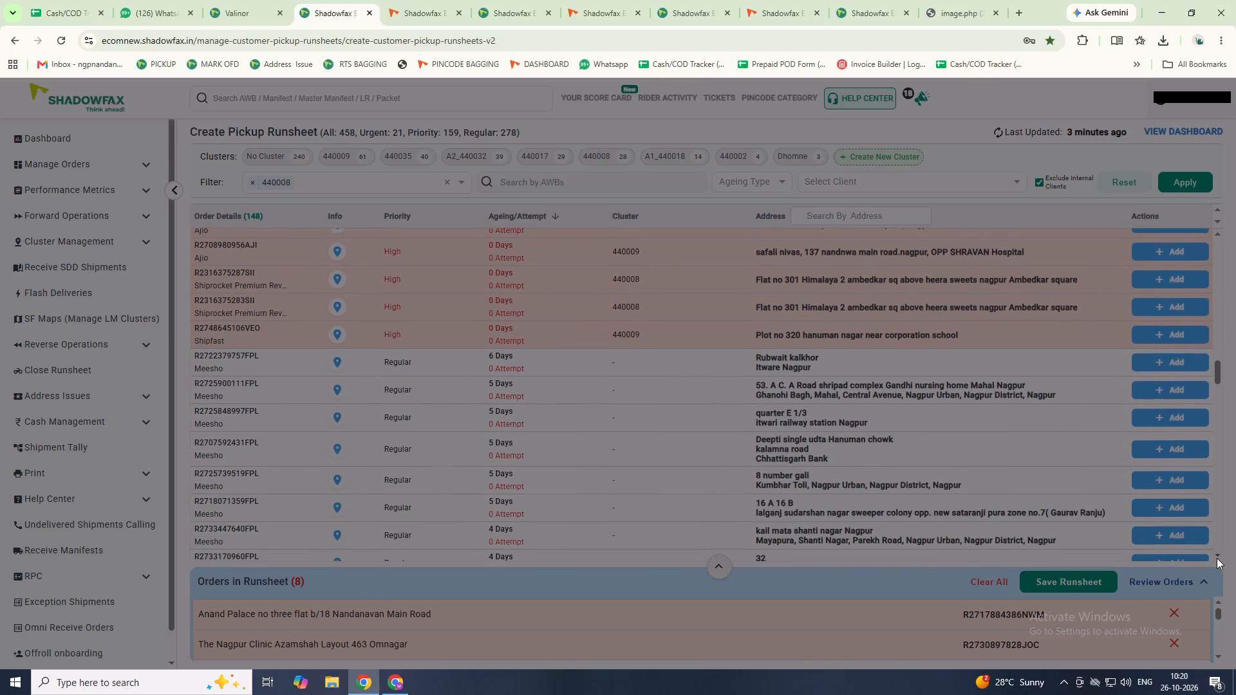
pyautogui.tripleClick(1217, 558)
pyautogui.tripleClick(1217, 558)
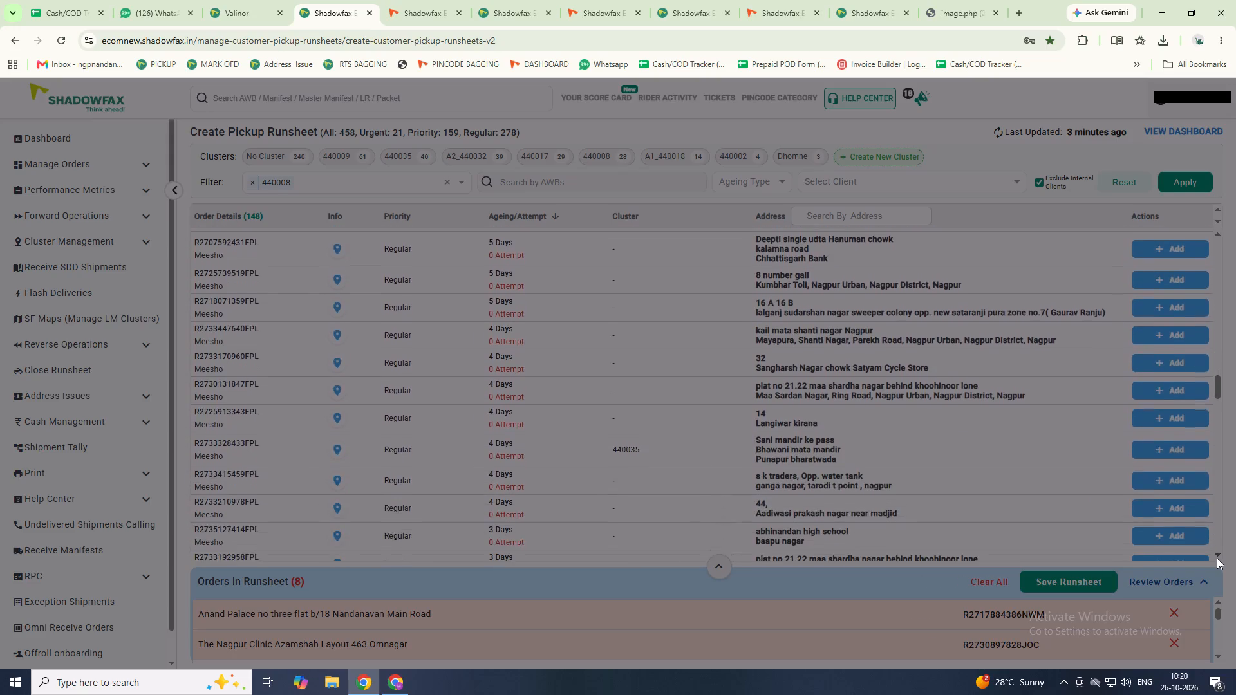
pyautogui.tripleClick(1217, 558)
pyautogui.tripleClick(1217, 558)
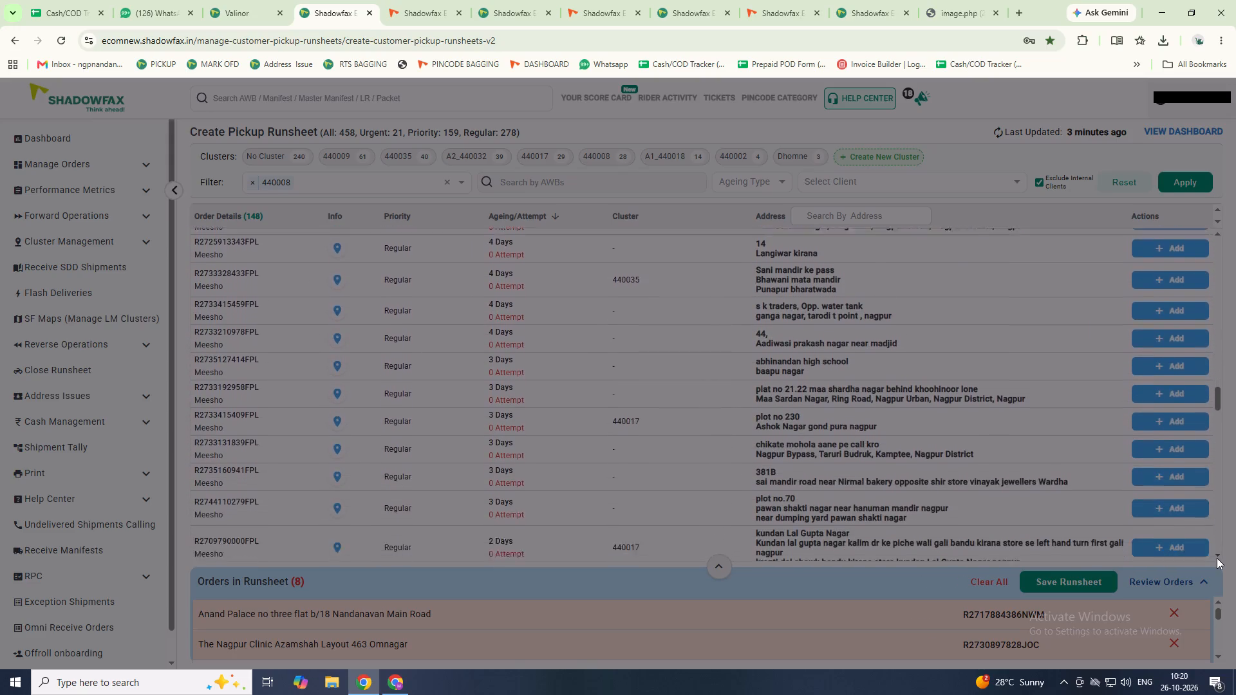
pyautogui.tripleClick(1217, 558)
pyautogui.tripleClick(1217, 558)
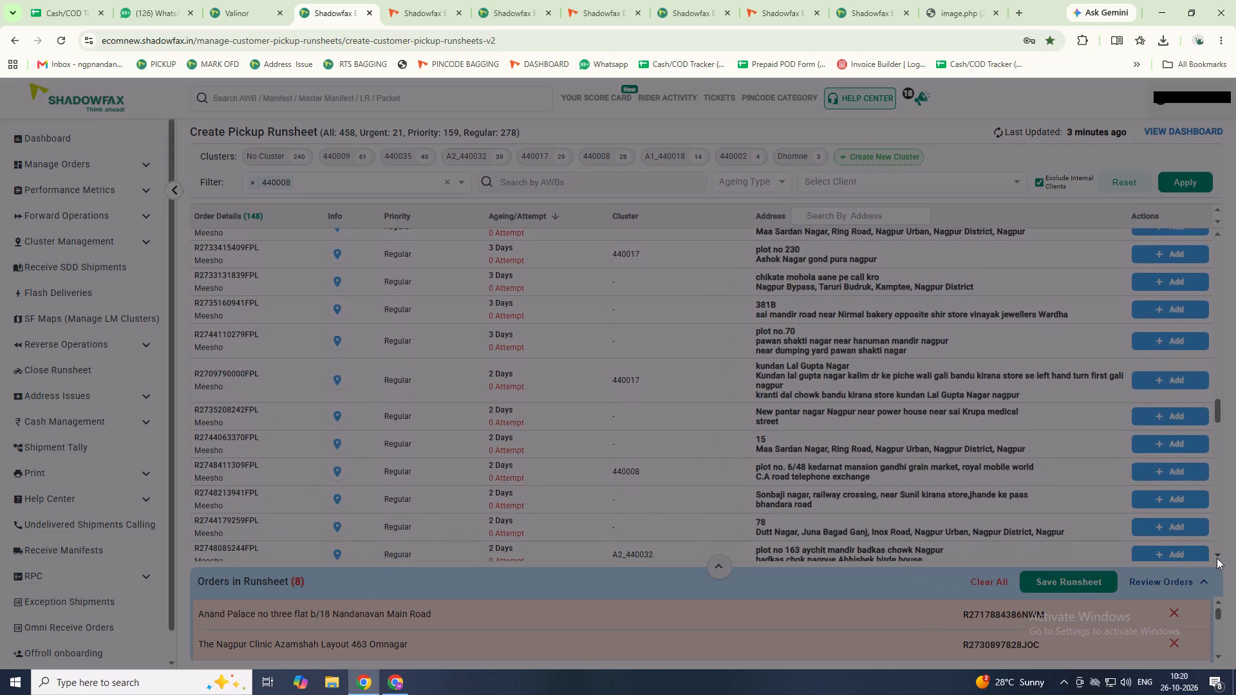
pyautogui.tripleClick(1217, 558)
pyautogui.tripleClick(1217, 558)
pyautogui.tripleClick(1217, 558)
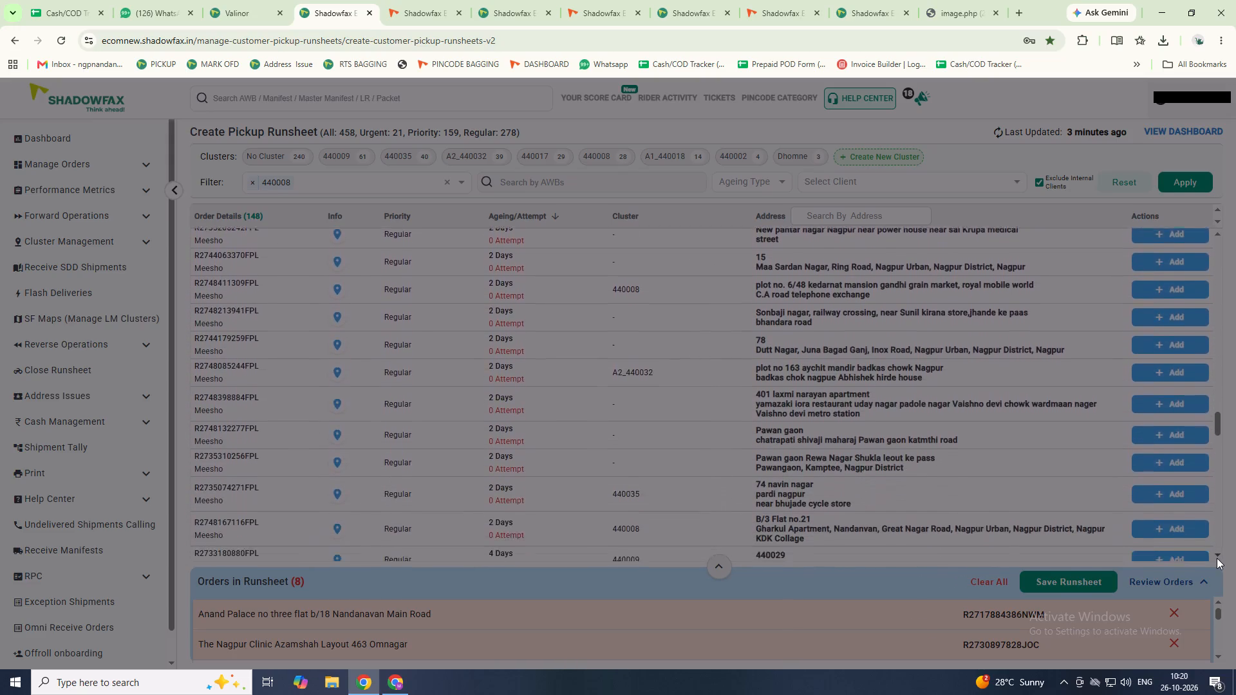
pyautogui.tripleClick(1217, 558)
pyautogui.tripleClick(1217, 558)
pyautogui.tripleClick(1217, 558)
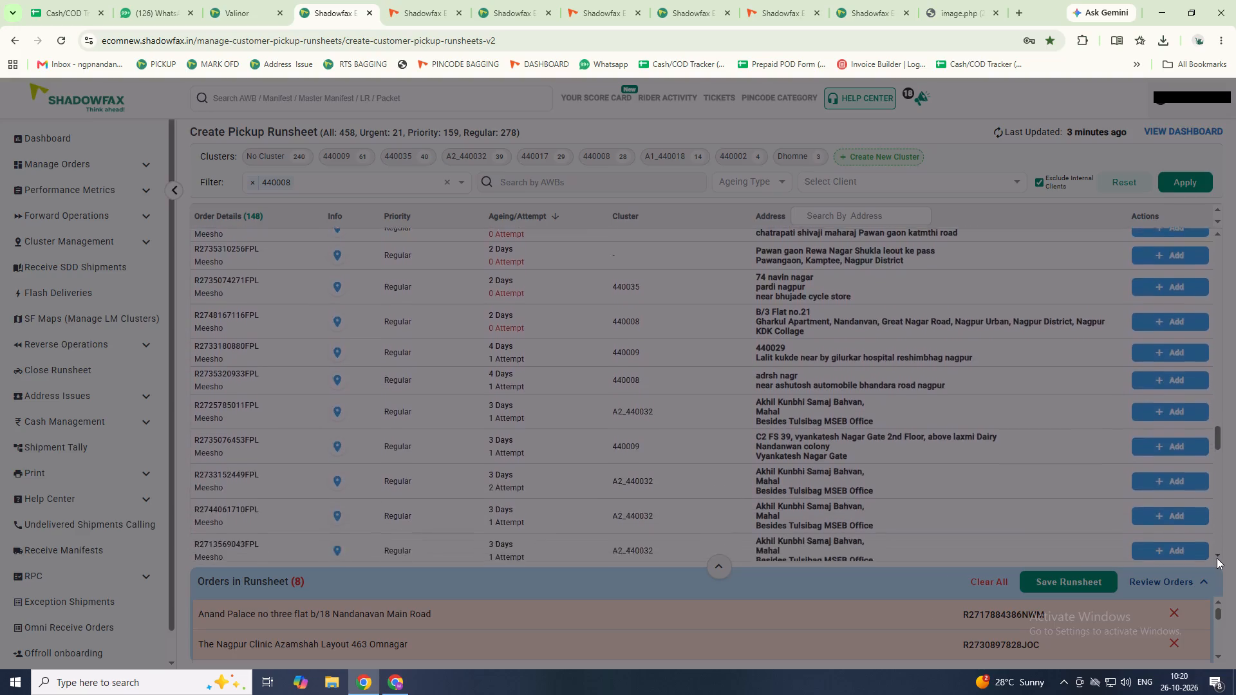
pyautogui.tripleClick(1217, 558)
pyautogui.tripleClick(1217, 558)
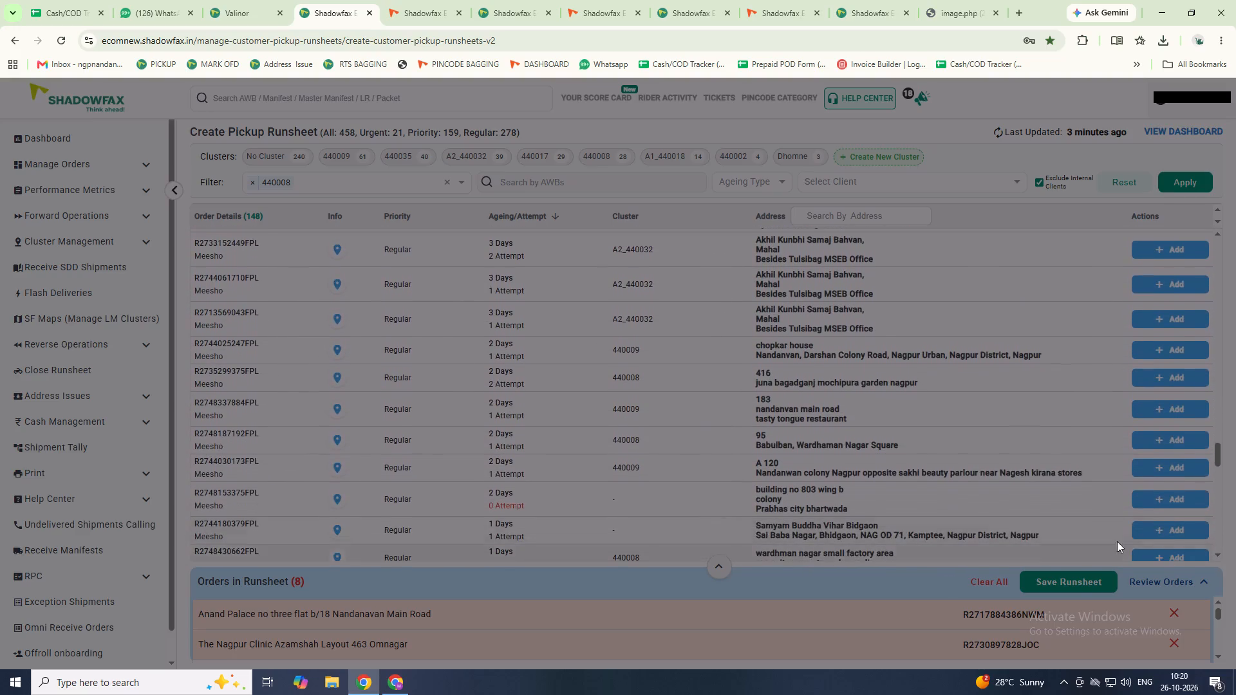
pyautogui.click(1152, 405)
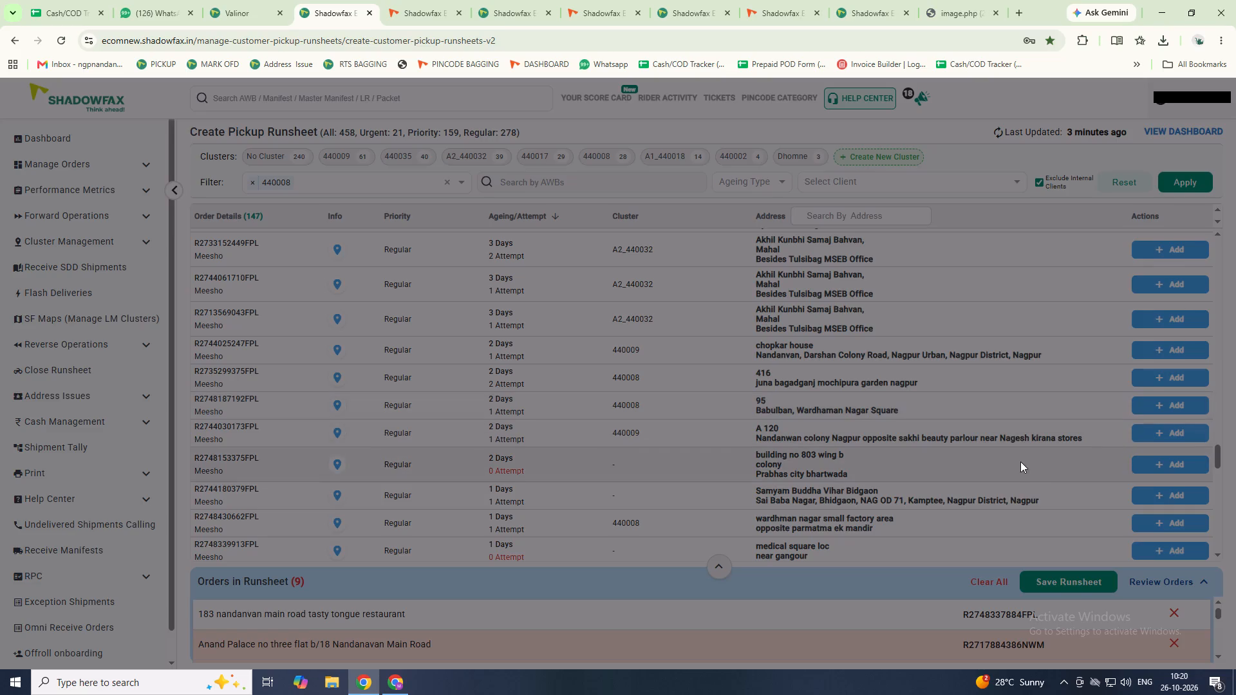
pyautogui.tripleClick(1219, 554)
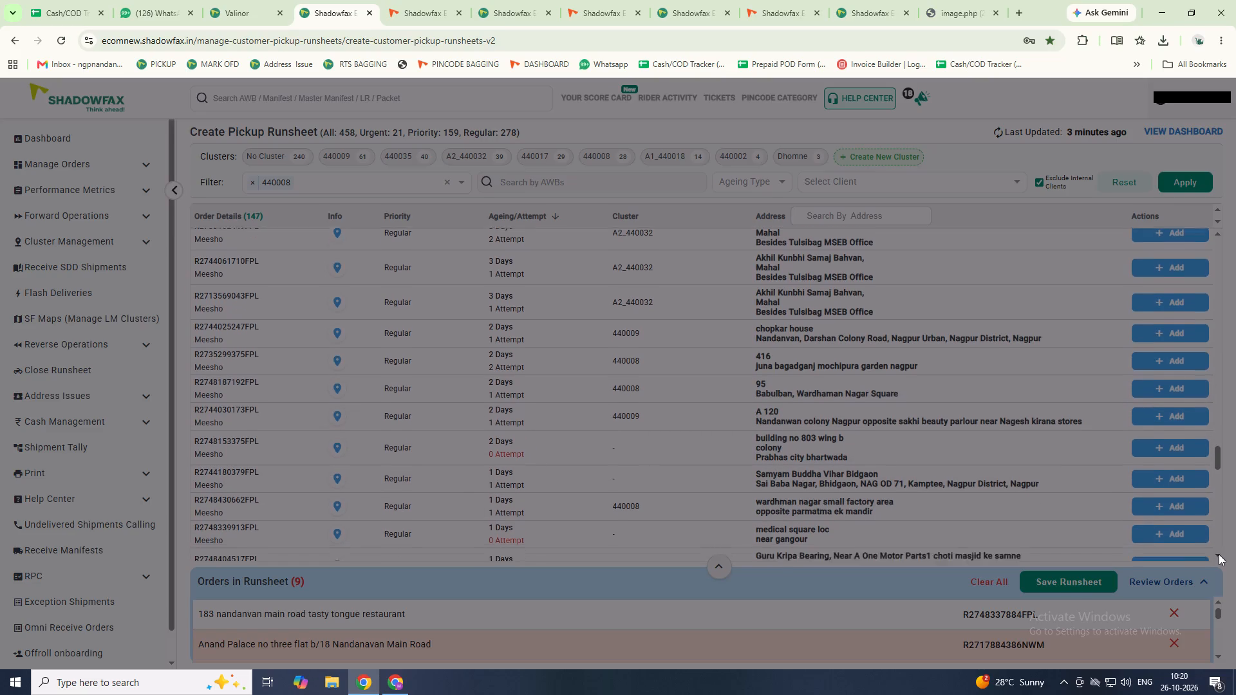
pyautogui.tripleClick(1219, 554)
pyautogui.tripleClick(1219, 554)
pyautogui.tripleClick(1219, 553)
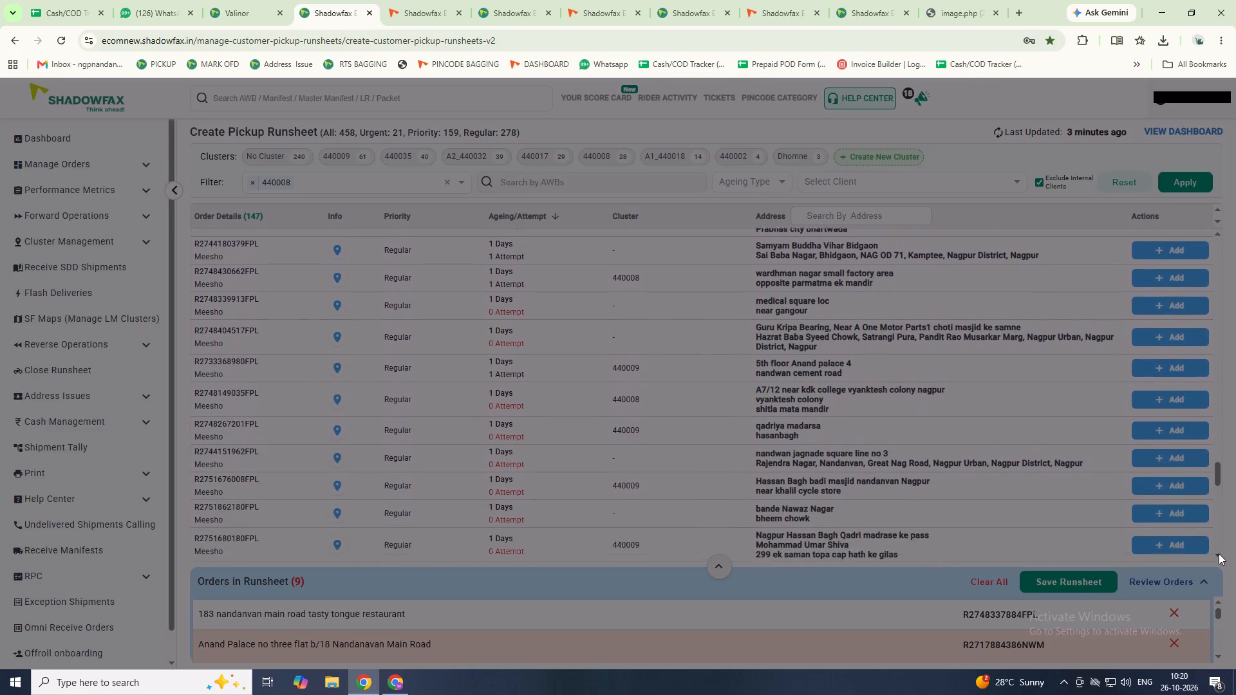
pyautogui.tripleClick(1219, 552)
pyautogui.tripleClick(1219, 553)
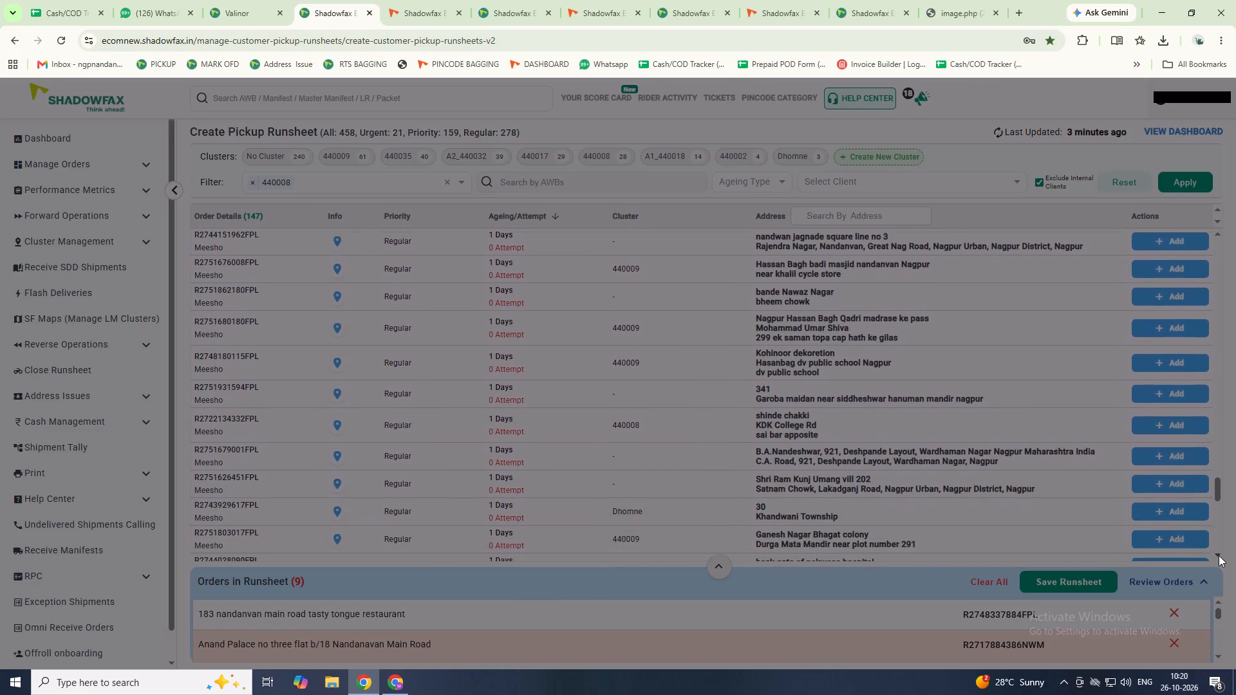
pyautogui.tripleClick(1219, 555)
pyautogui.tripleClick(1220, 558)
pyautogui.tripleClick(1220, 557)
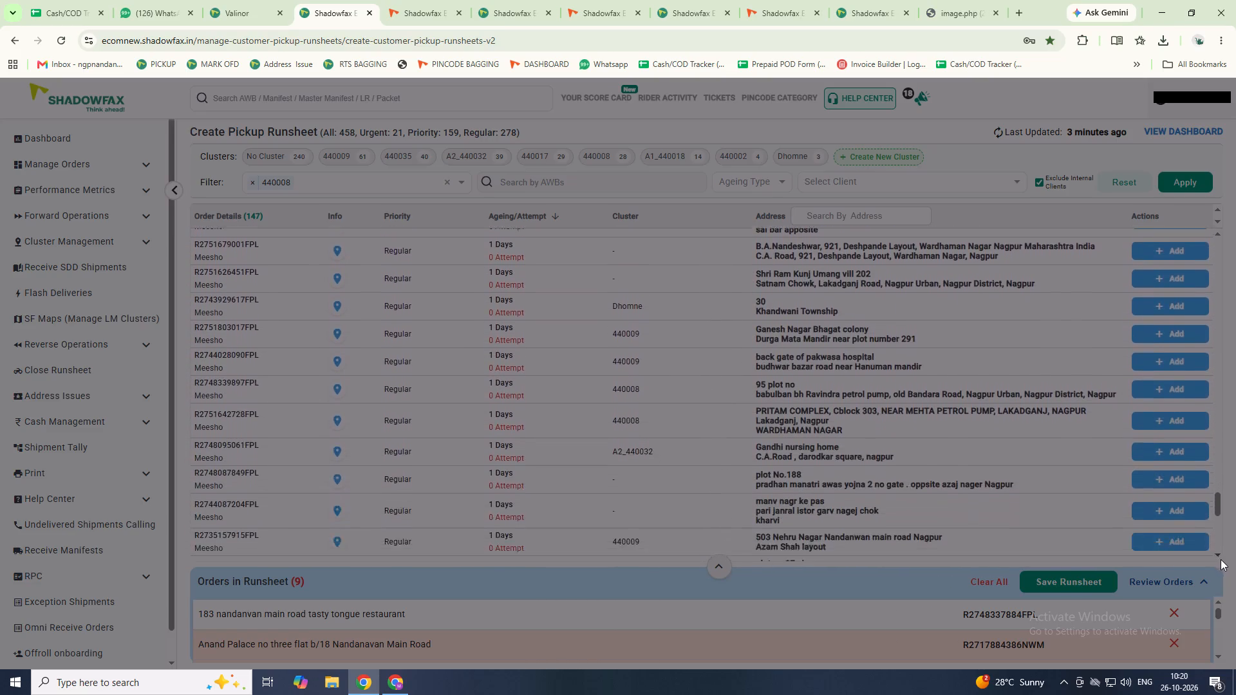
pyautogui.click(1152, 300)
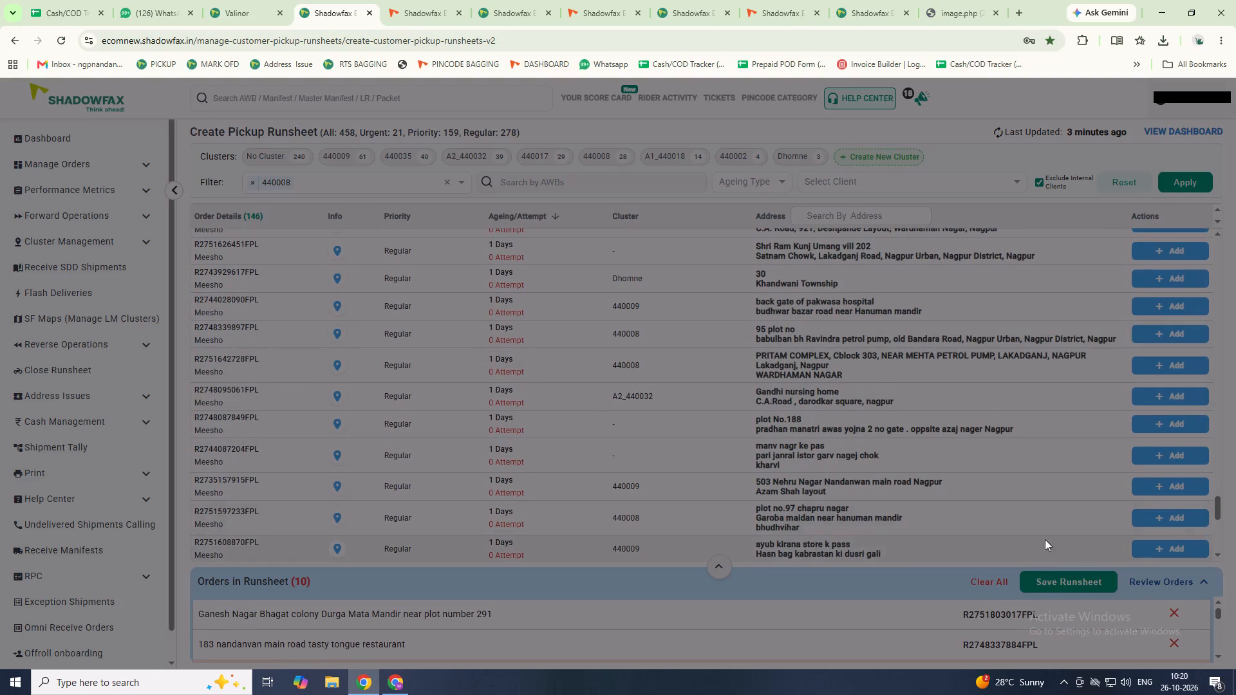
pyautogui.click(1148, 486)
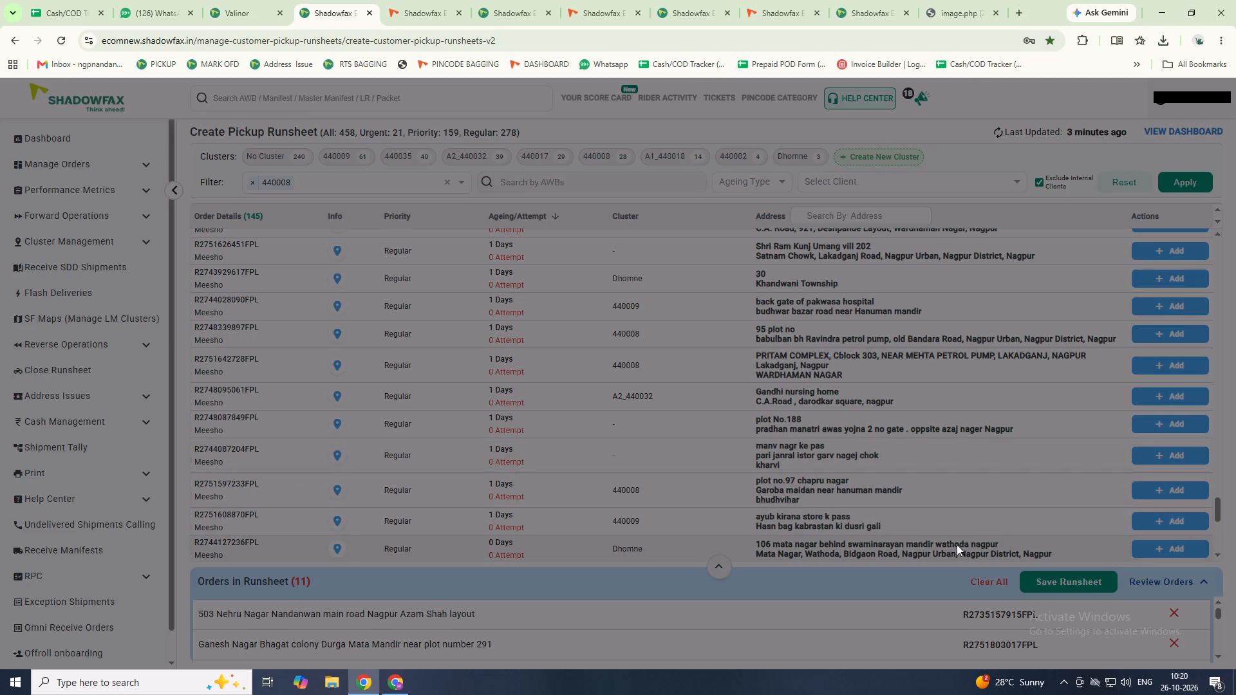
pyautogui.tripleClick(1215, 554)
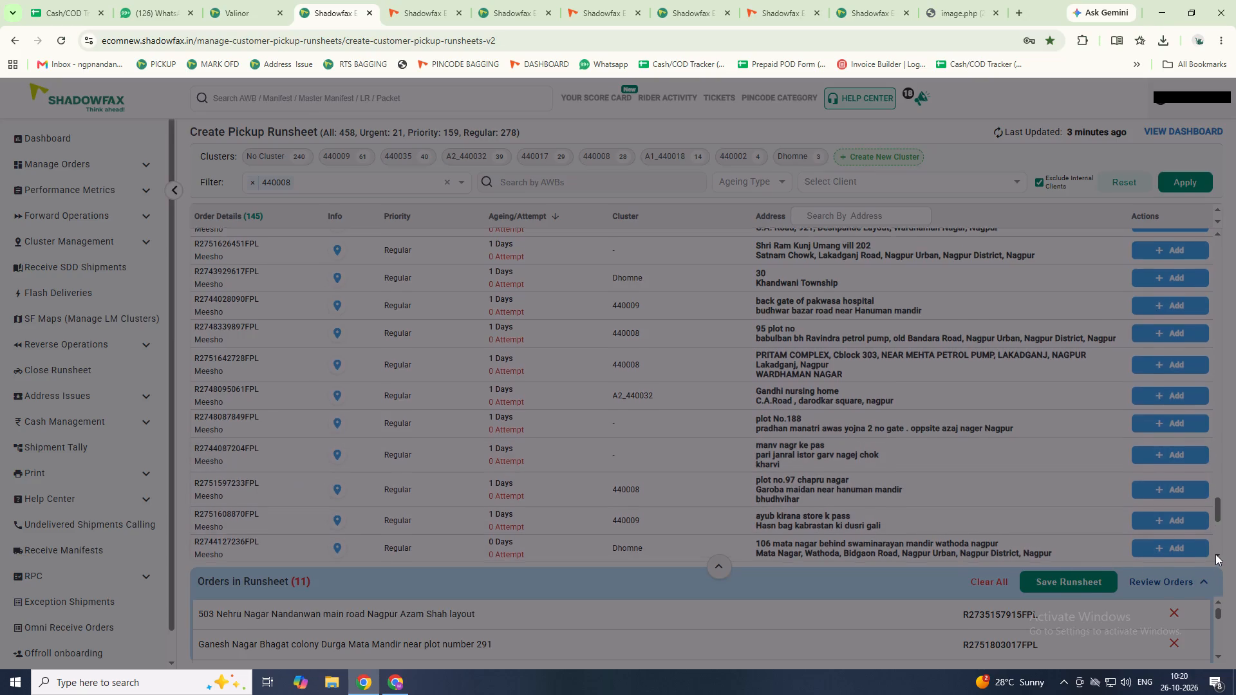
pyautogui.tripleClick(1215, 555)
pyautogui.tripleClick(1215, 555)
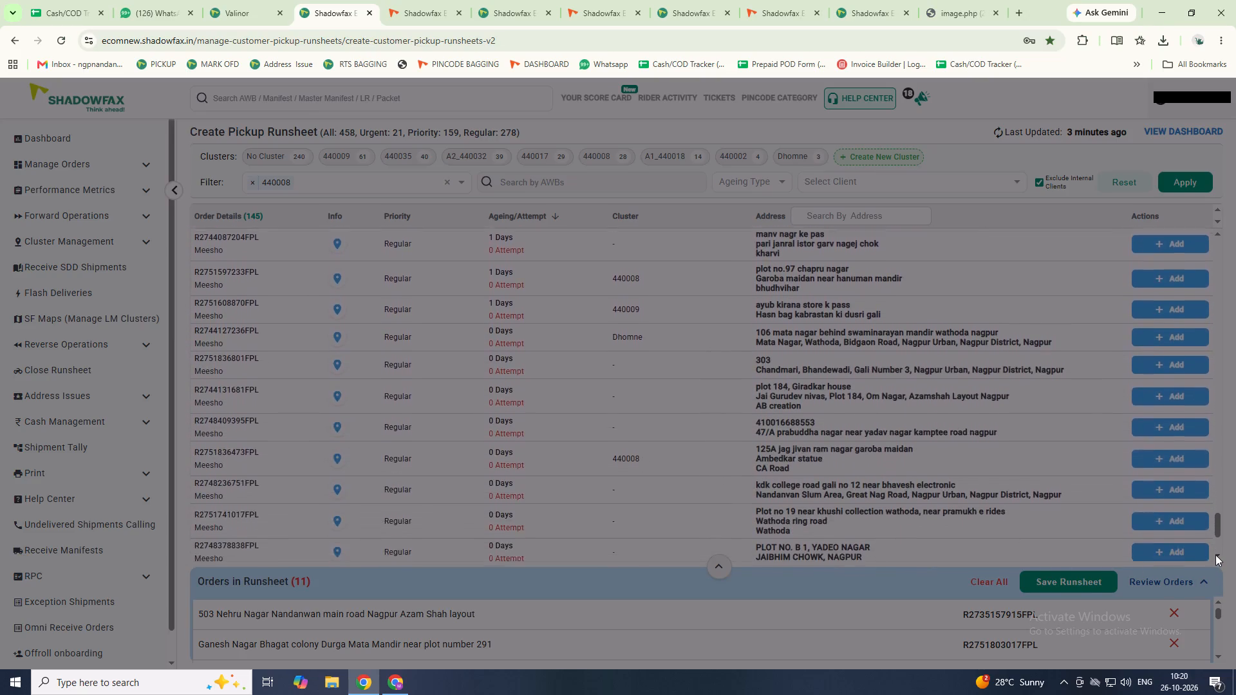
pyautogui.tripleClick(1215, 555)
pyautogui.tripleClick(1215, 555)
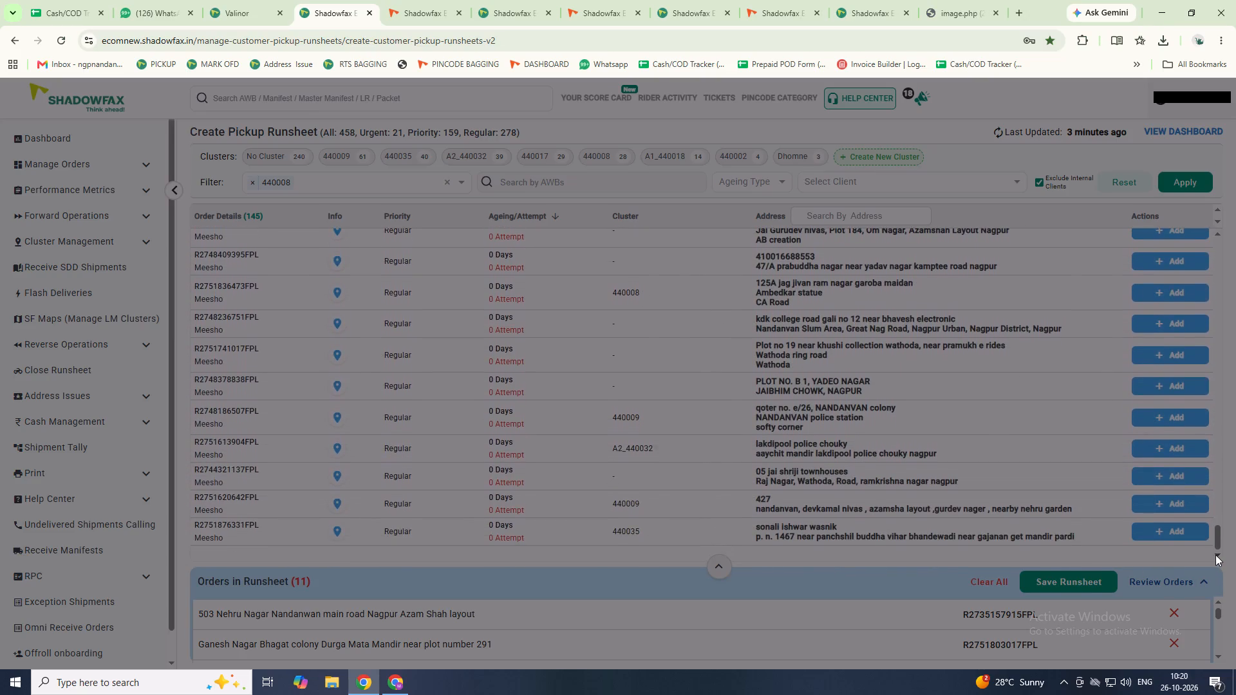
pyautogui.doubleClick(1218, 555)
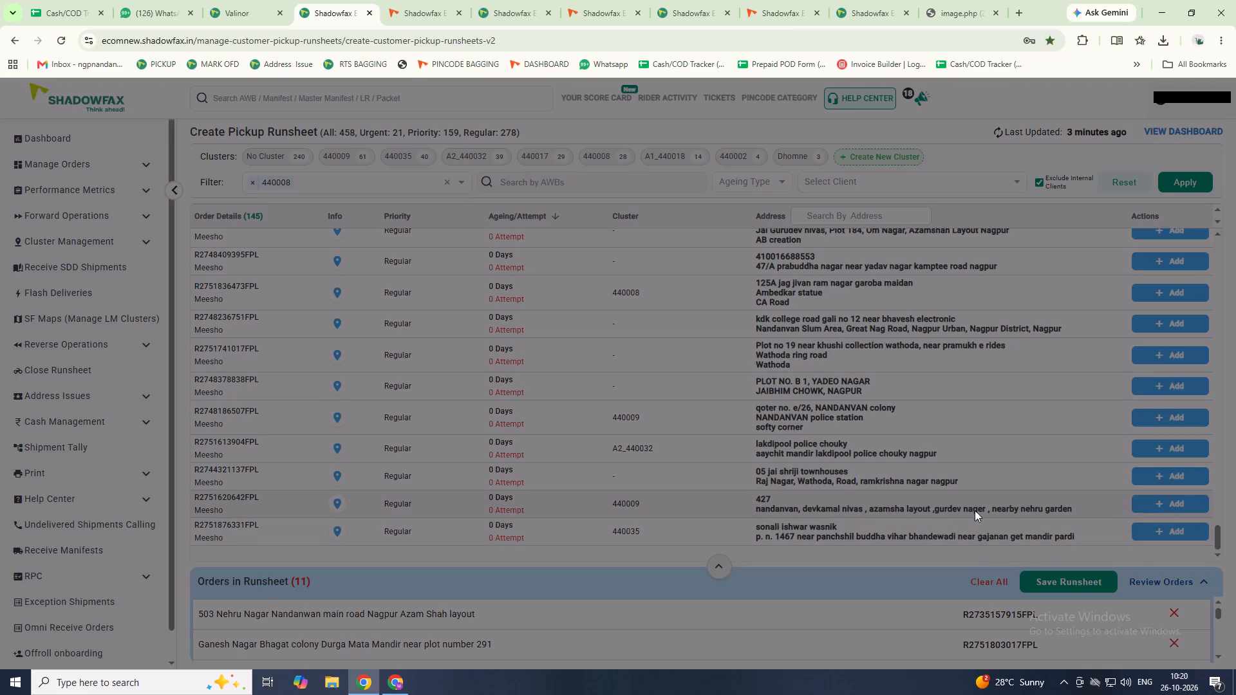
pyautogui.click(1156, 506)
# Save the pickup runsheet with the three suggested same-route orders deselected.
pyautogui.scroll(-5, 1029, 499)
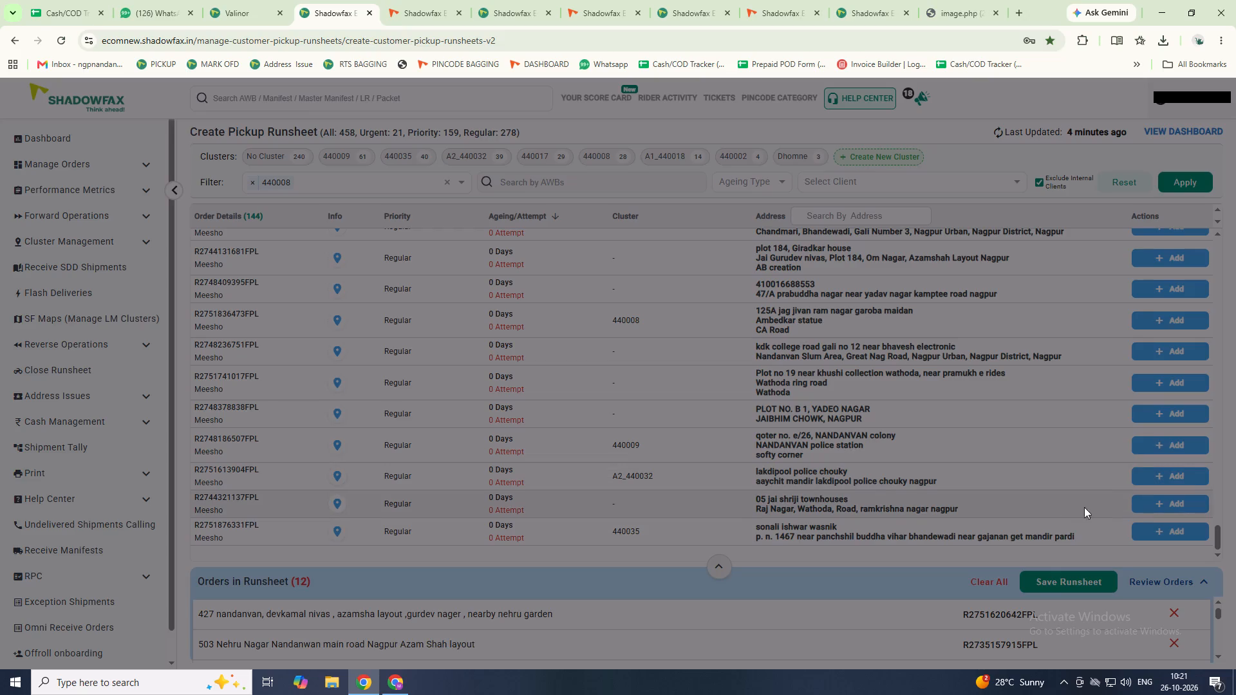
pyautogui.click(1062, 582)
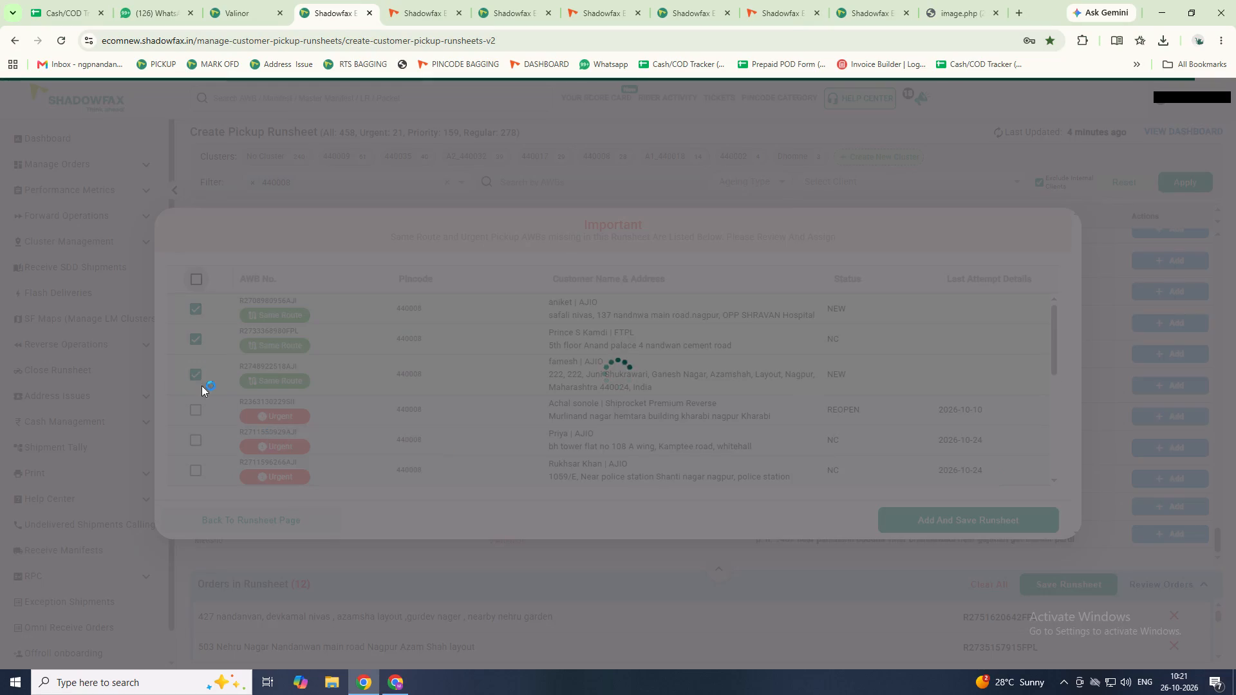
pyautogui.doubleClick(194, 371)
pyautogui.click(190, 347)
pyautogui.click(194, 322)
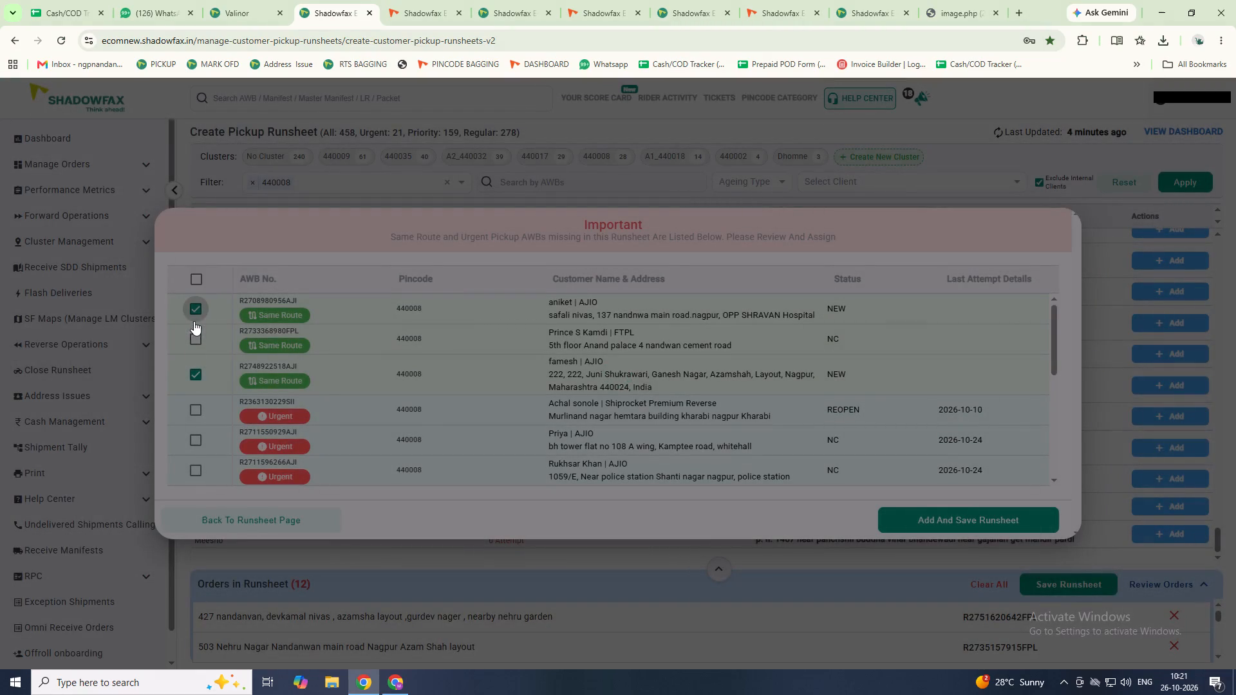
pyautogui.click(192, 365)
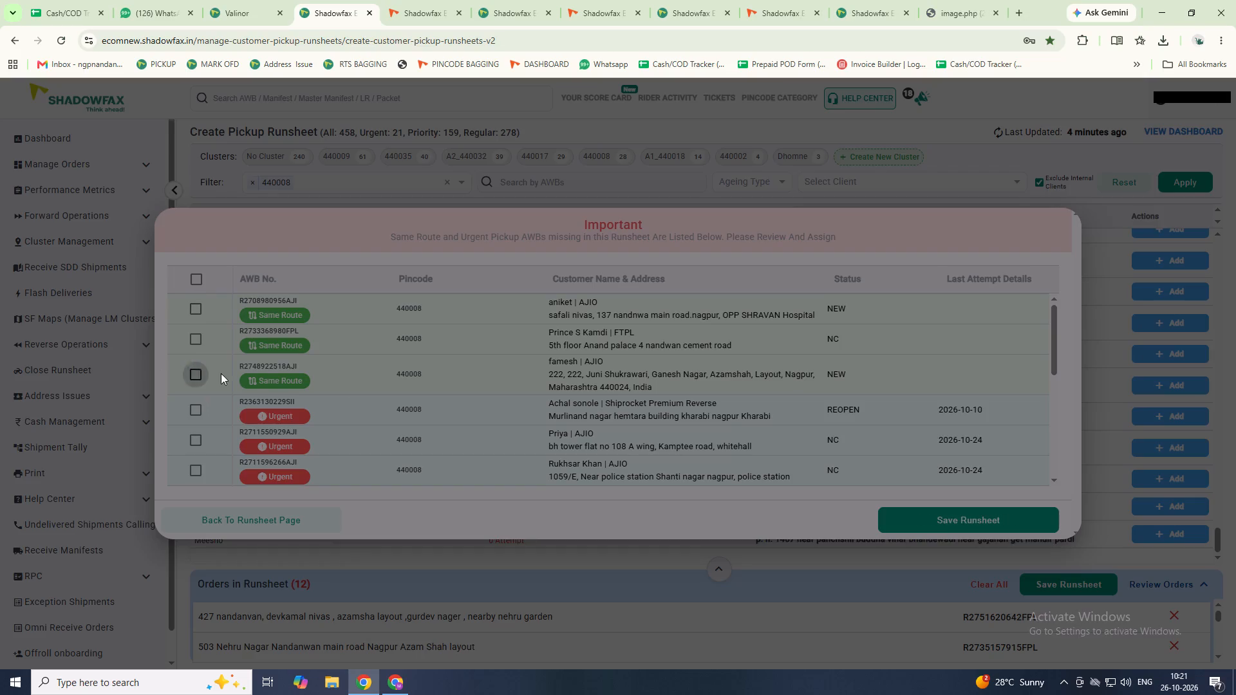
pyautogui.click(979, 523)
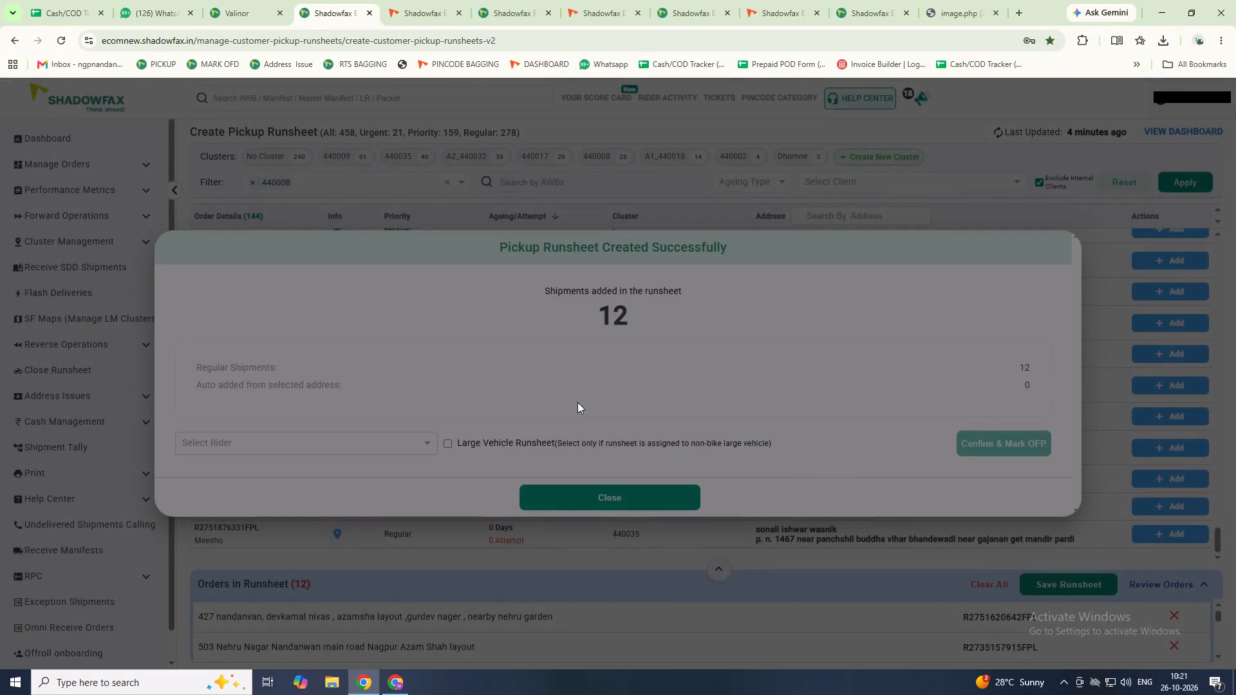
# Select the Aniket rider entry by searching ANI, and close the runsheet creation summary without marking it OFP.
pyautogui.click(368, 451)
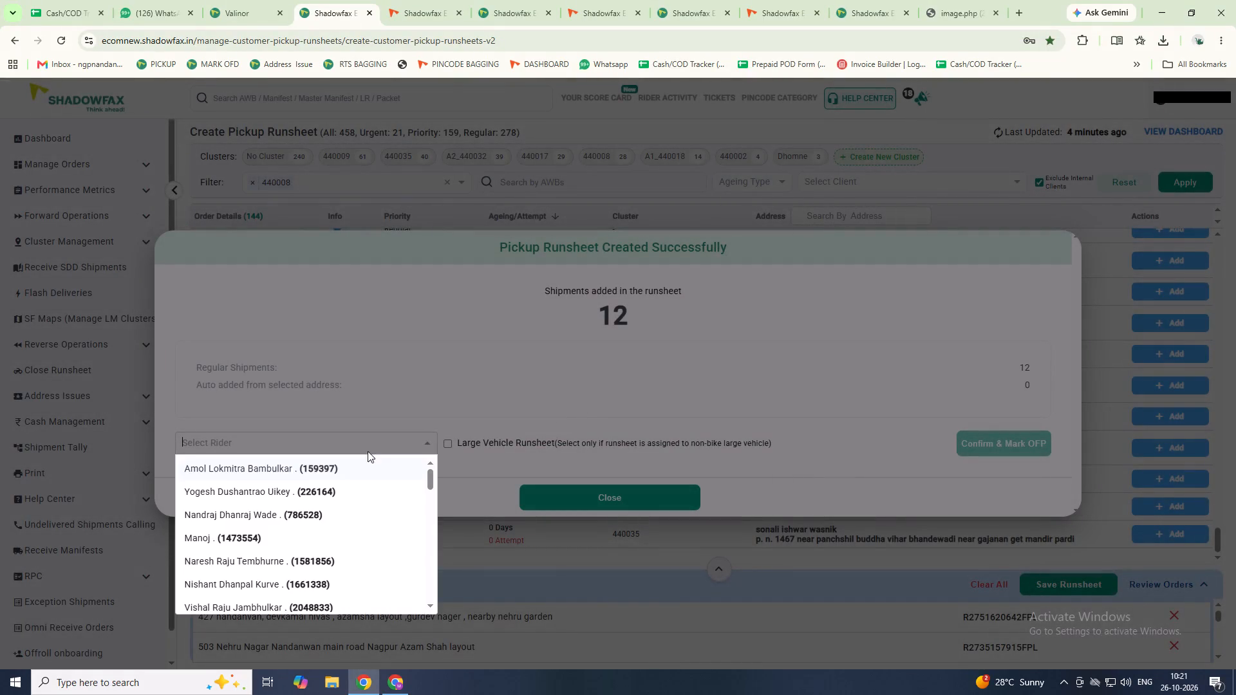
pyautogui.write('ANI')
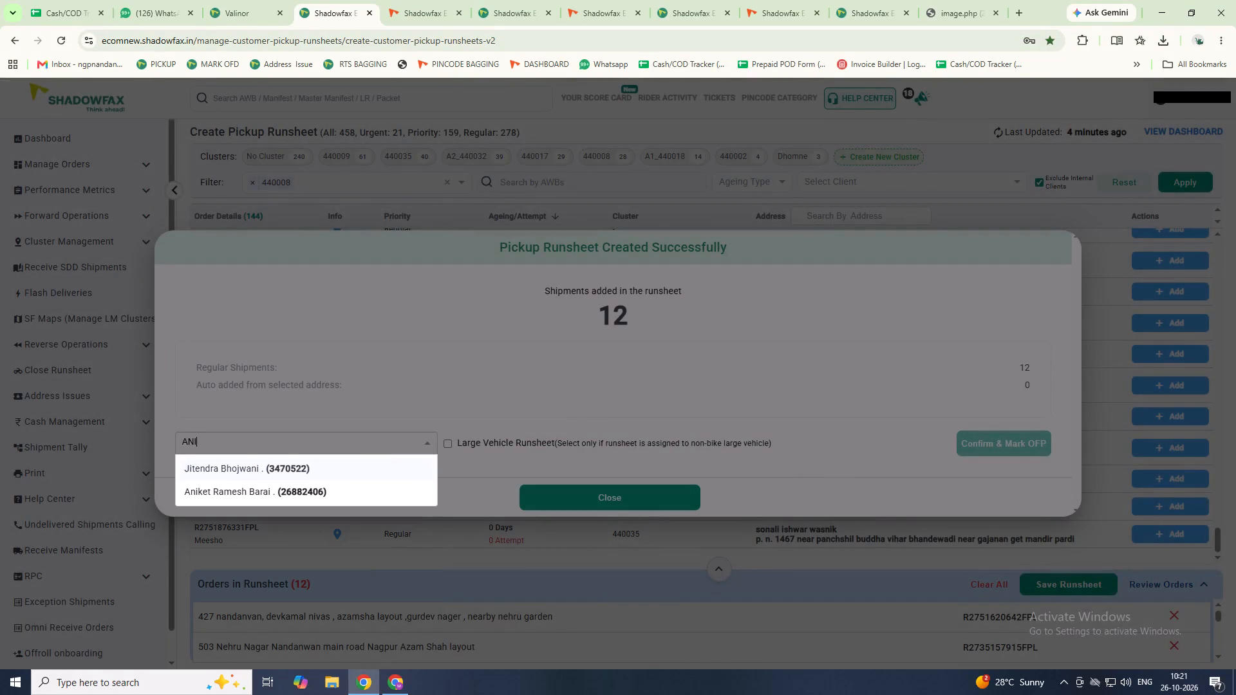
pyautogui.click(279, 490)
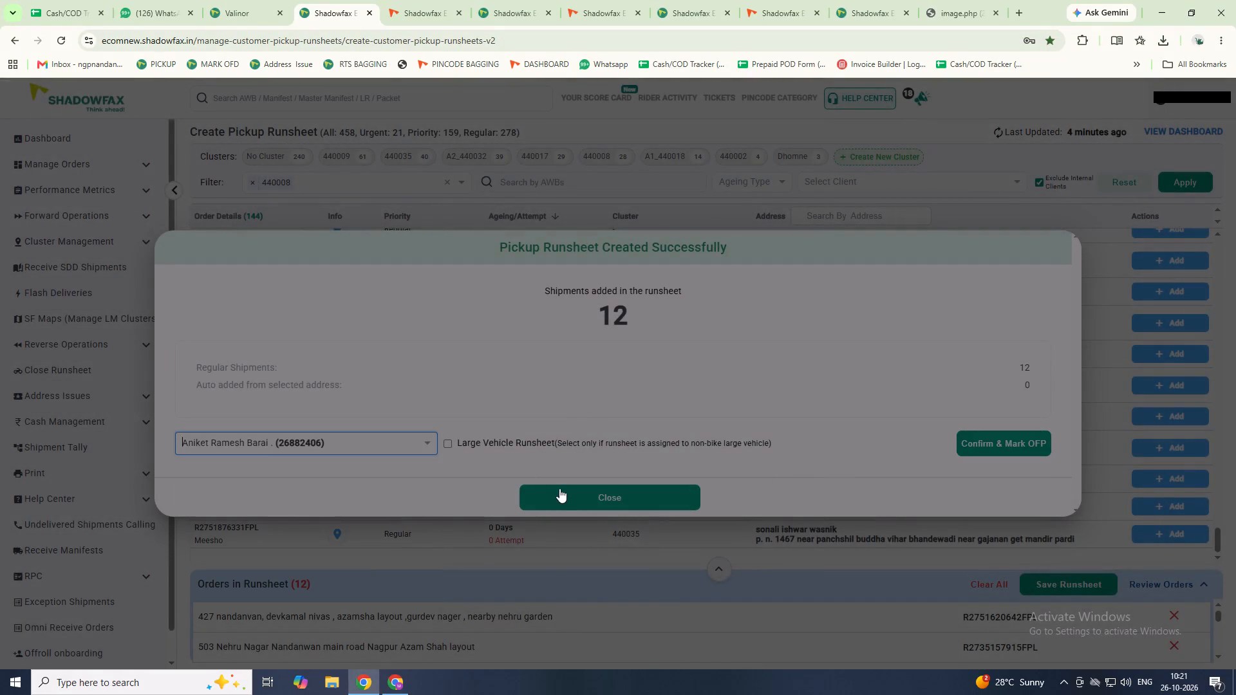
pyautogui.click(559, 490)
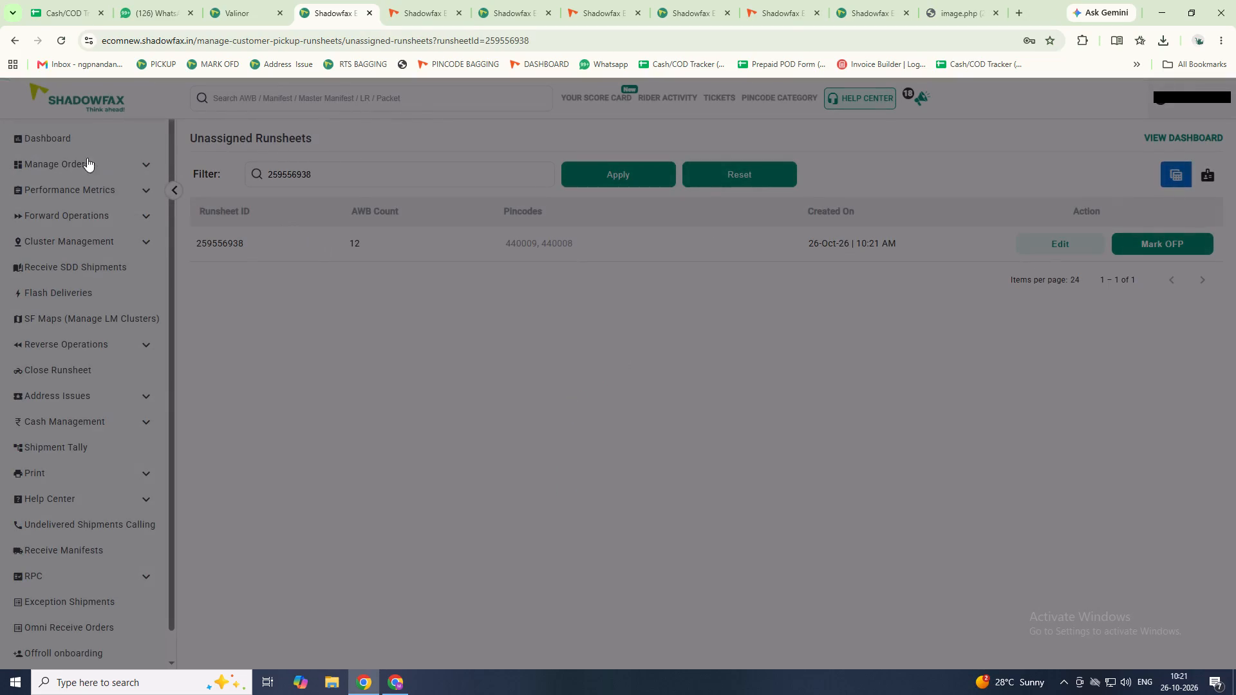
# Start another customer pickup runsheet from the dashboard's customer orders to pick up.
pyautogui.click(54, 138)
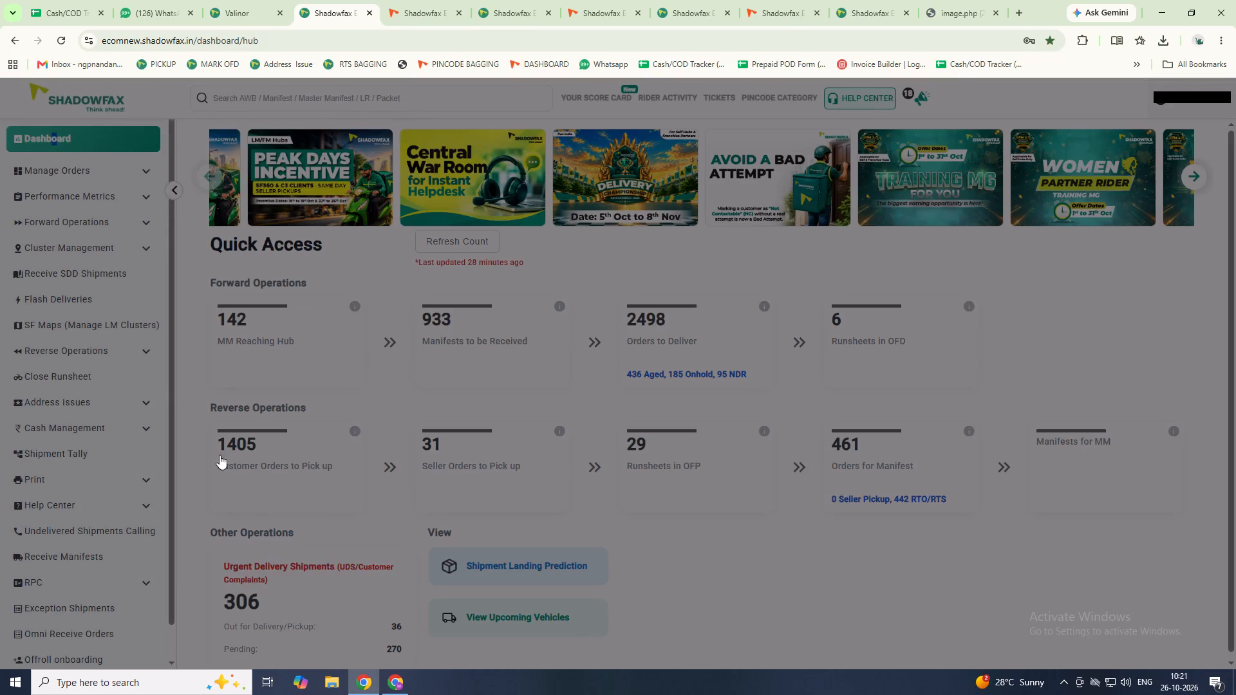
pyautogui.click(262, 445)
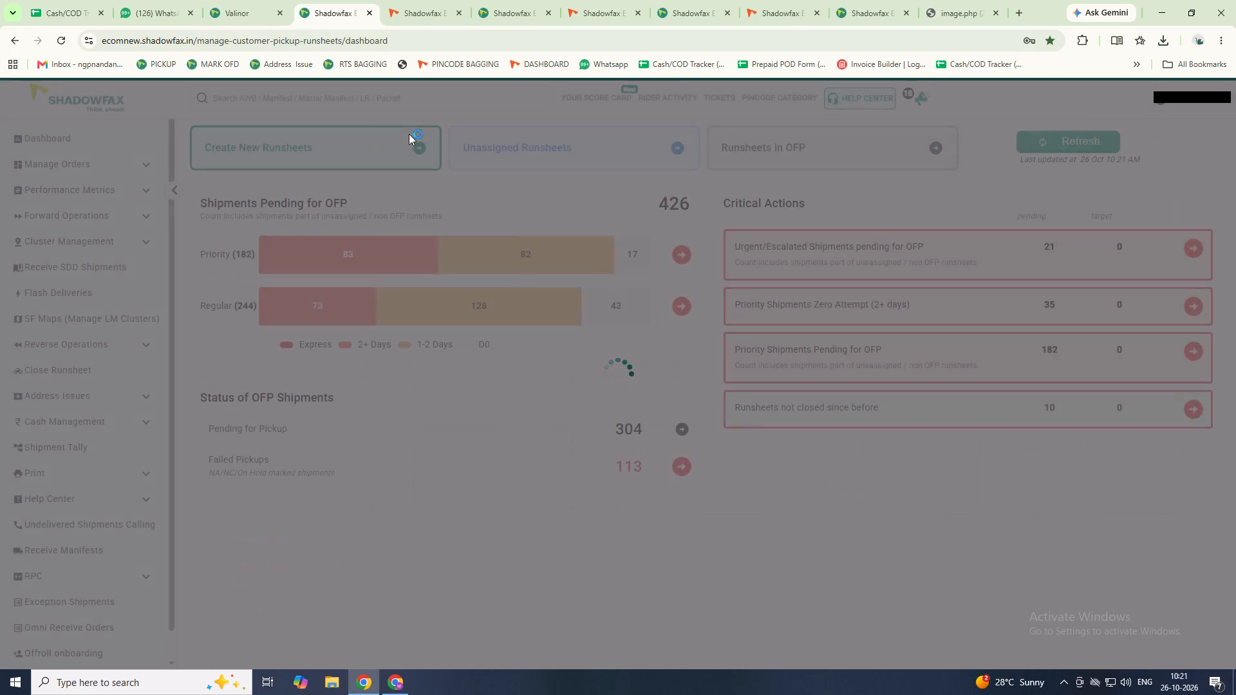
pyautogui.doubleClick(407, 134)
pyautogui.doubleClick(404, 138)
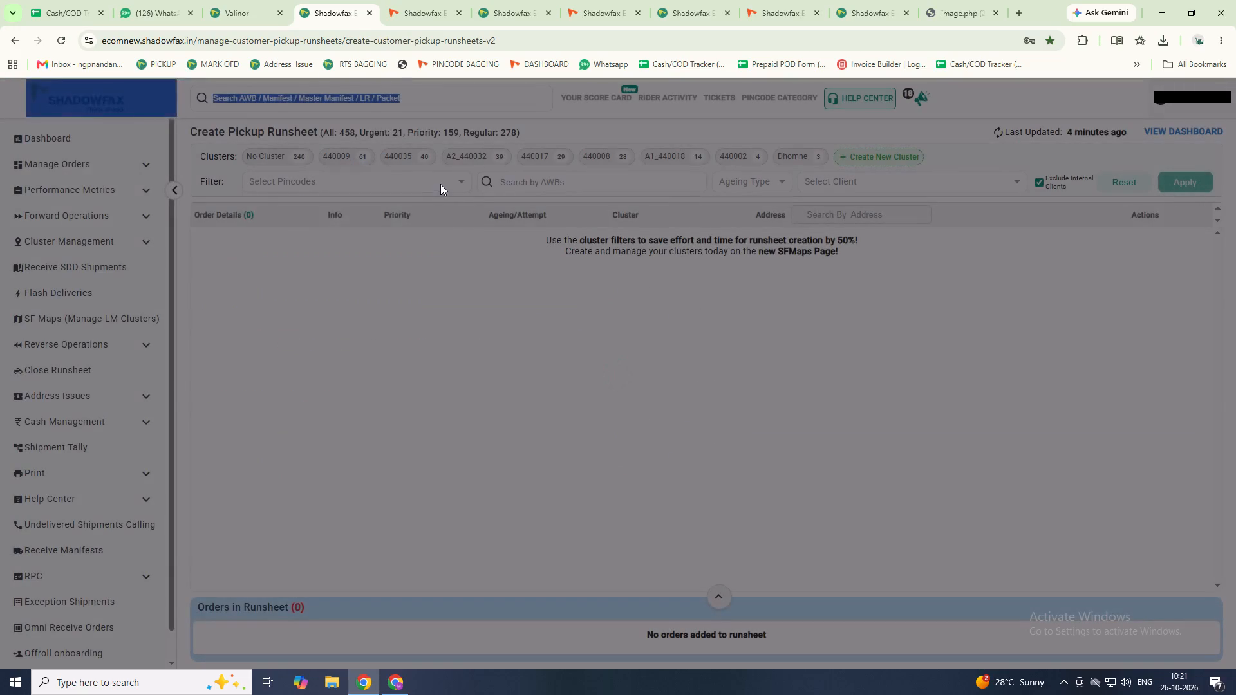
# Filter the pickup orders by pincode 440009 and apply the filter.
pyautogui.click(440, 184)
pyautogui.click(295, 297)
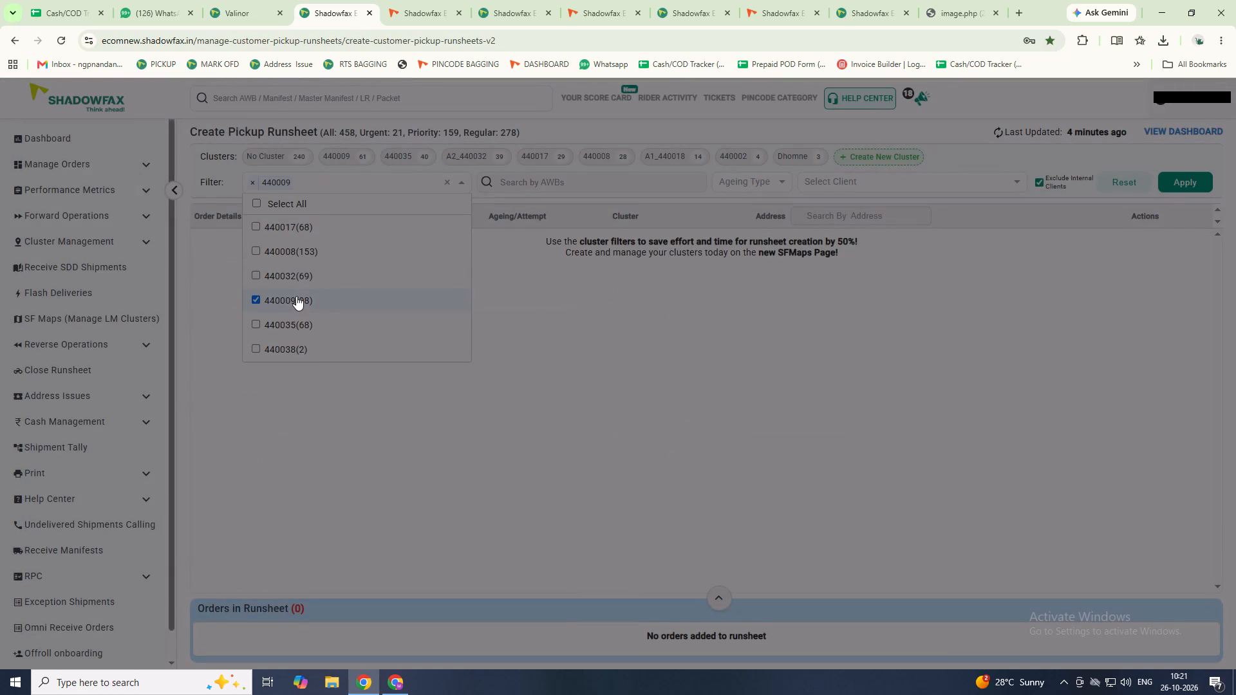
pyautogui.click(1175, 184)
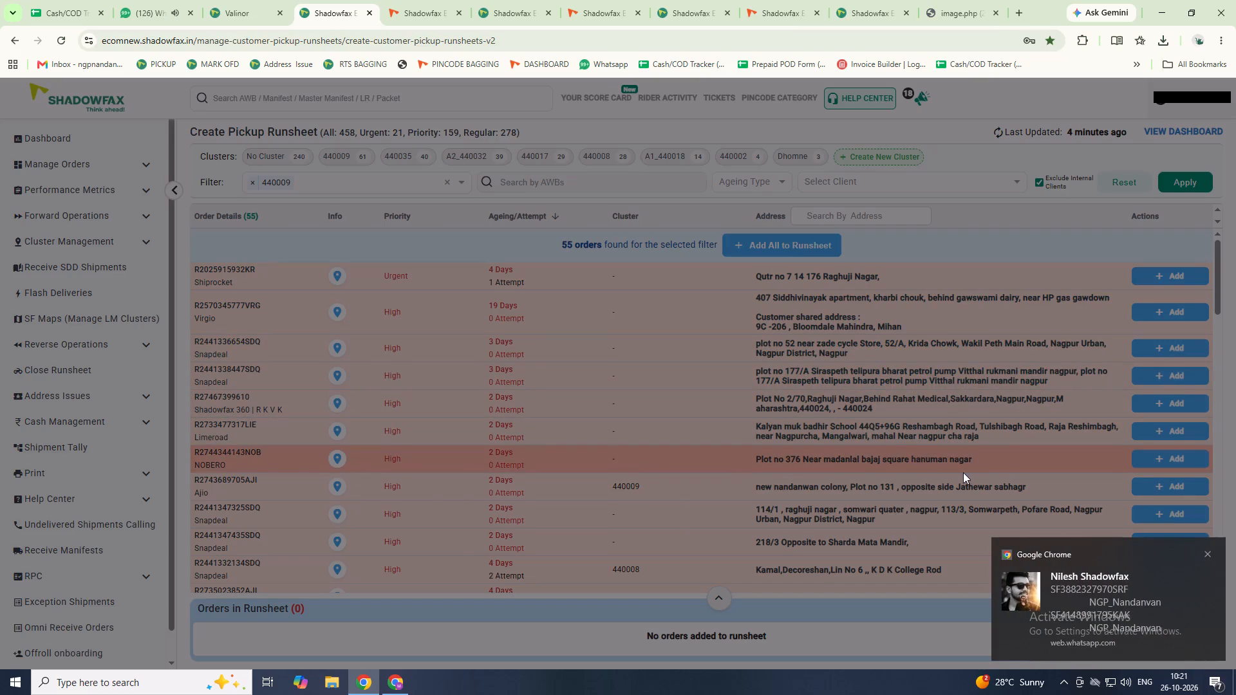
pyautogui.click(1162, 486)
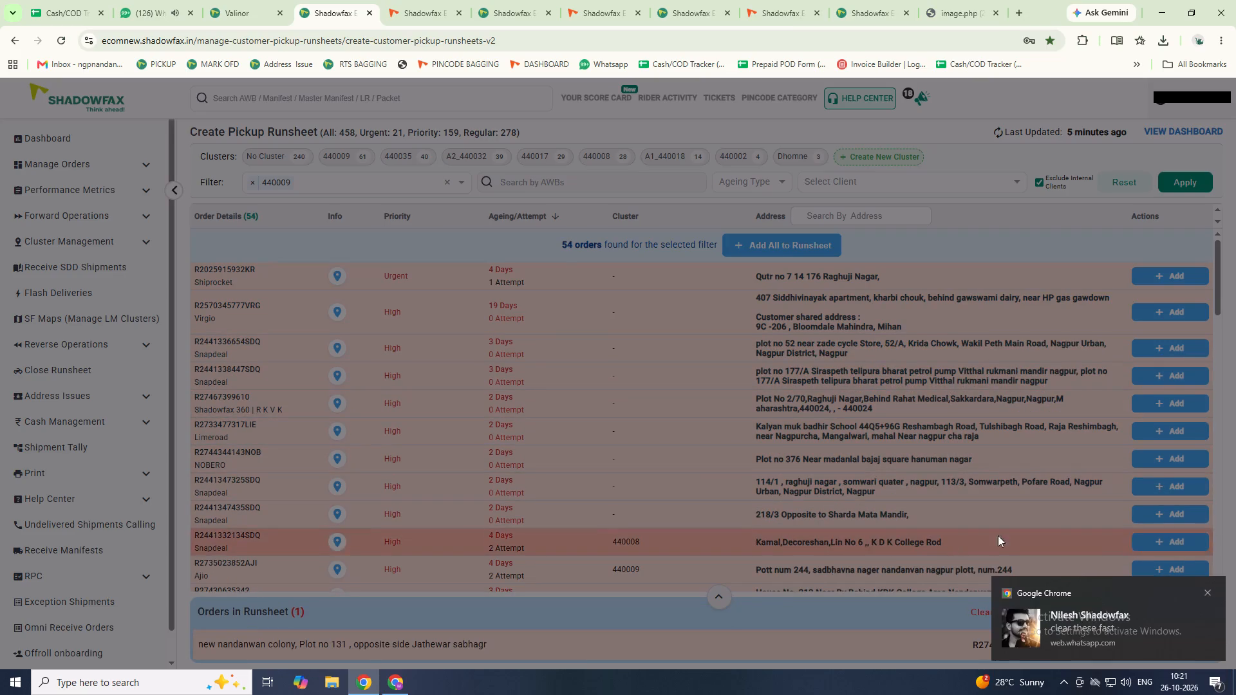
pyautogui.scroll(-2, 1099, 499)
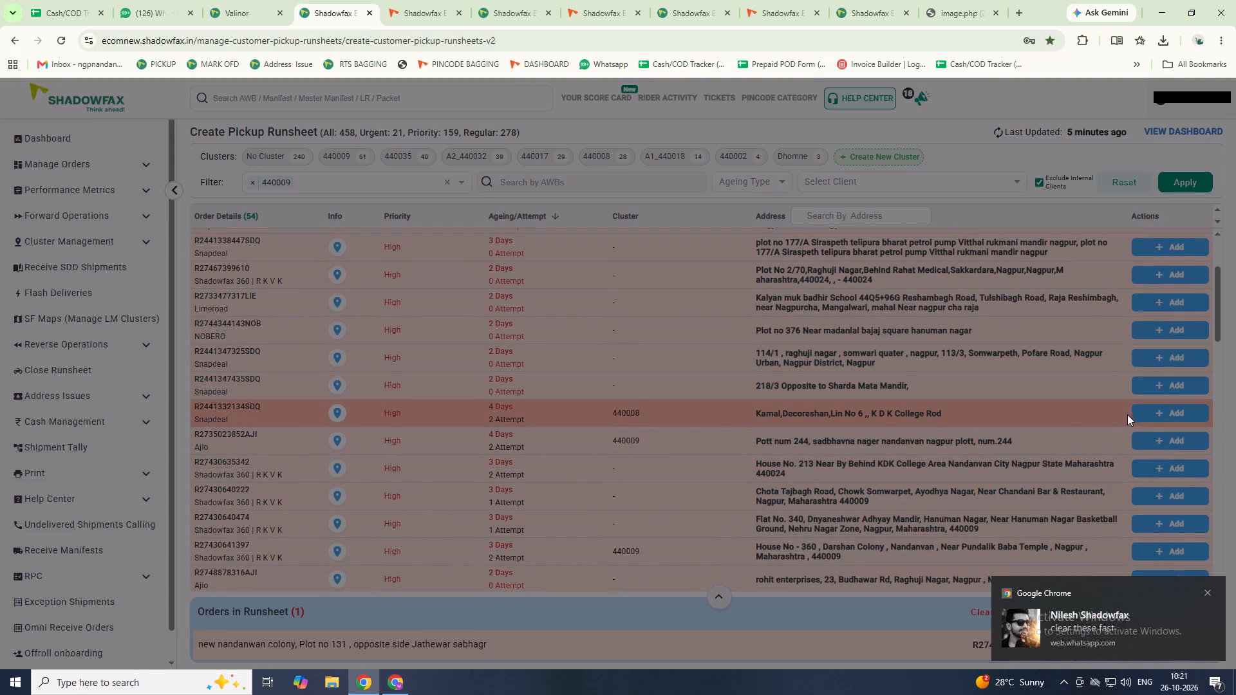
pyautogui.click(1149, 419)
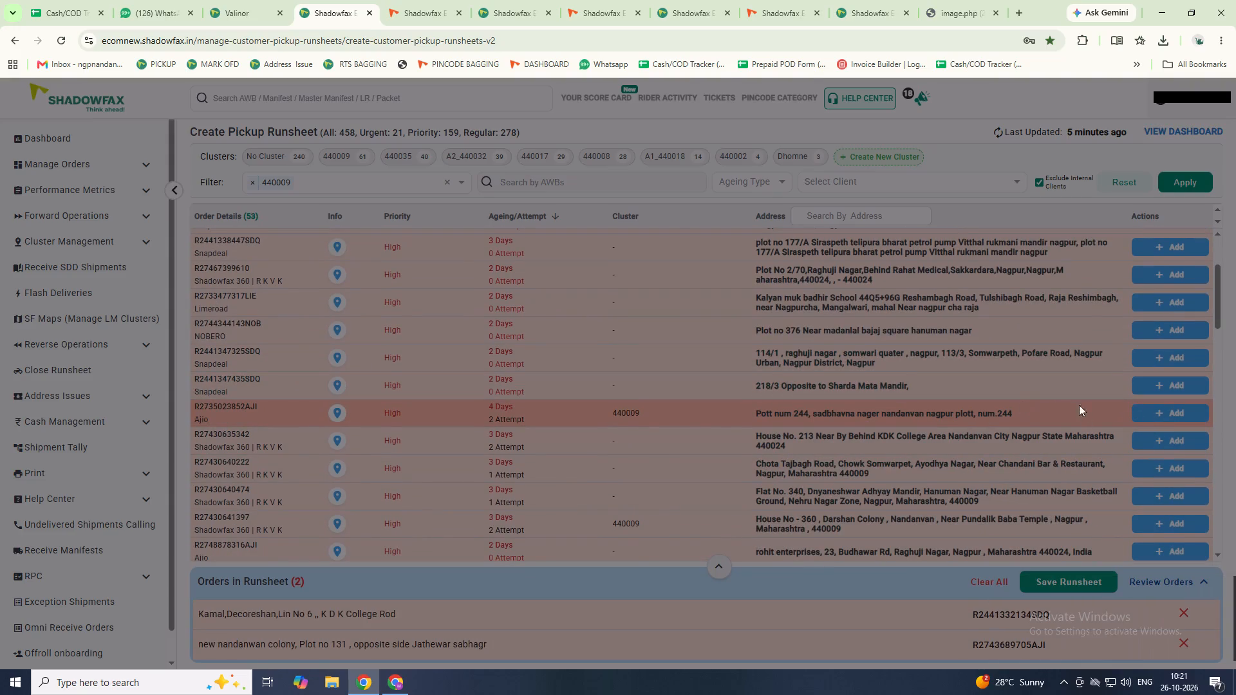
pyautogui.click(1148, 411)
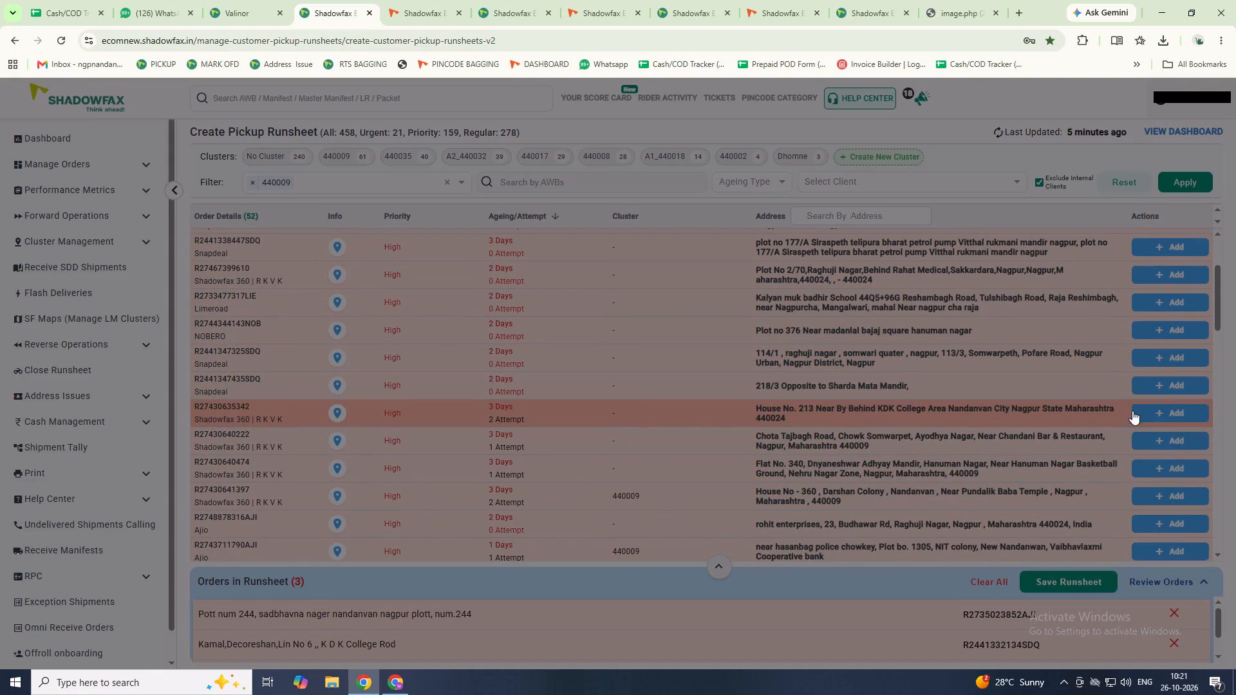
pyautogui.click(1143, 407)
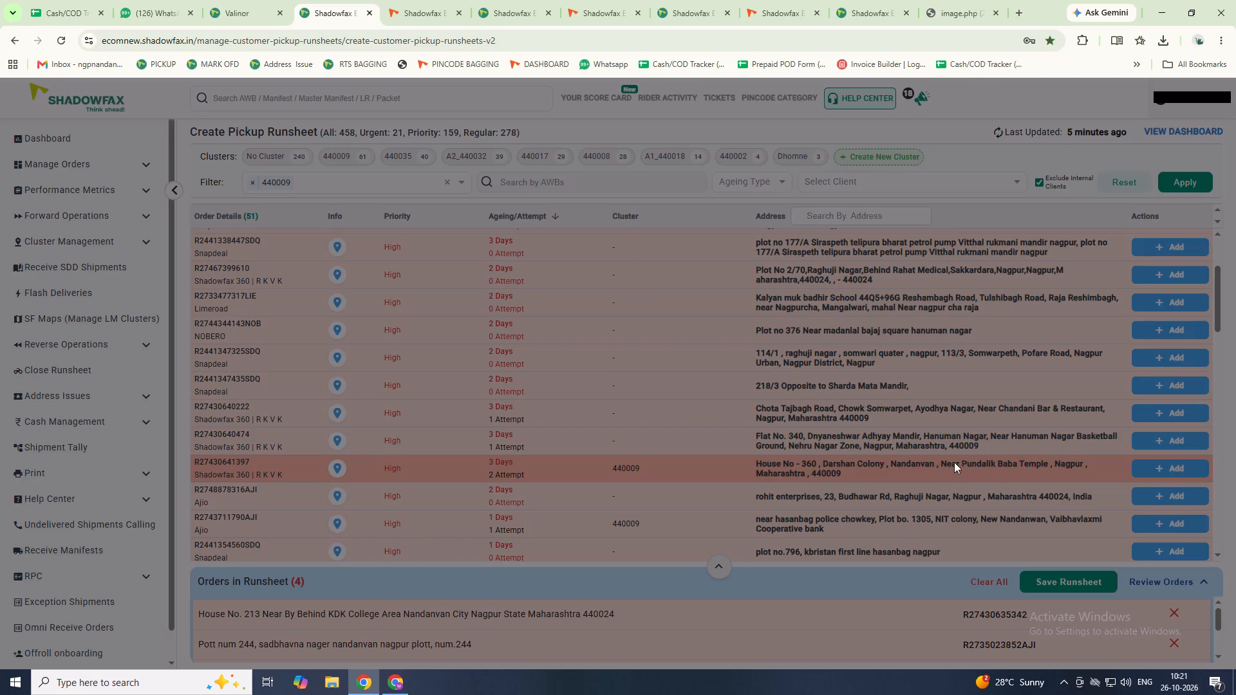
pyautogui.click(1146, 463)
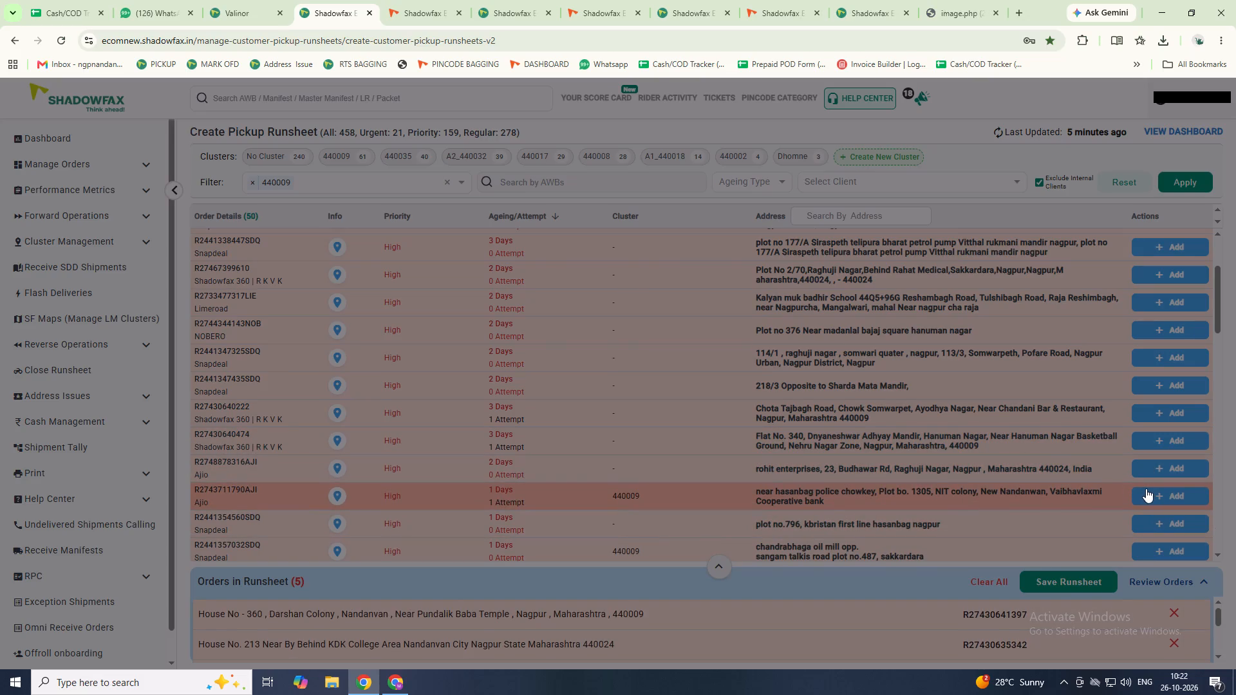
pyautogui.click(1146, 488)
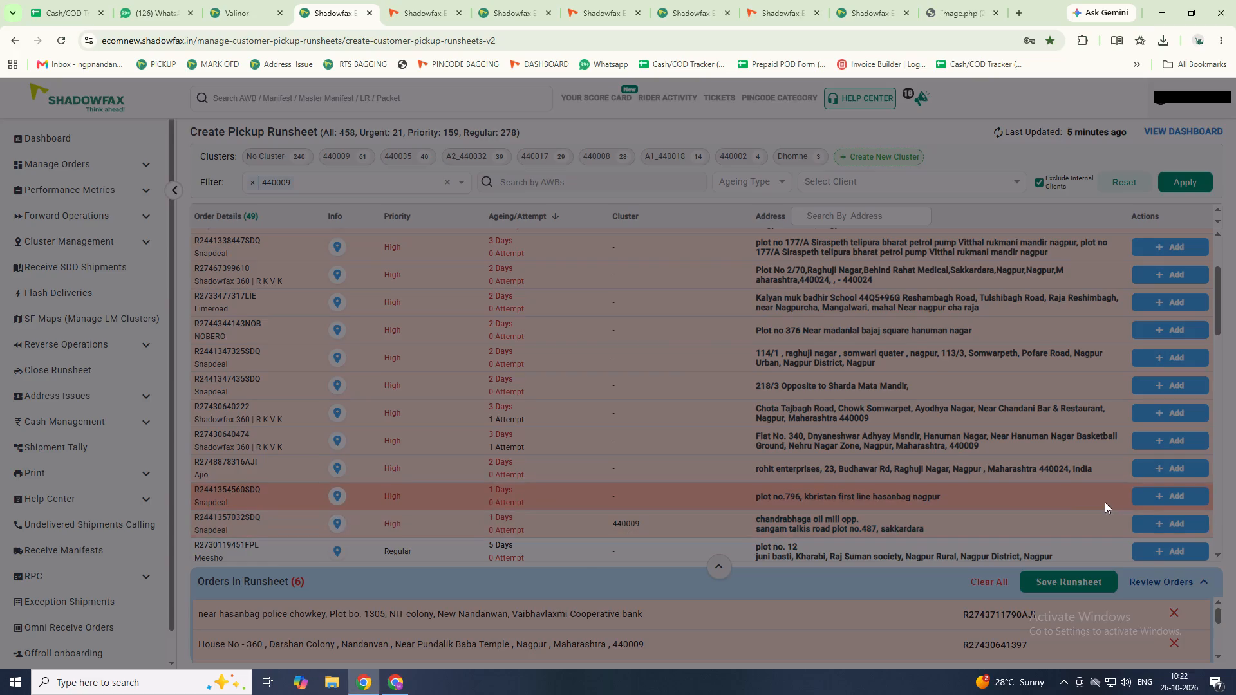
pyautogui.scroll(-2, 1177, 490)
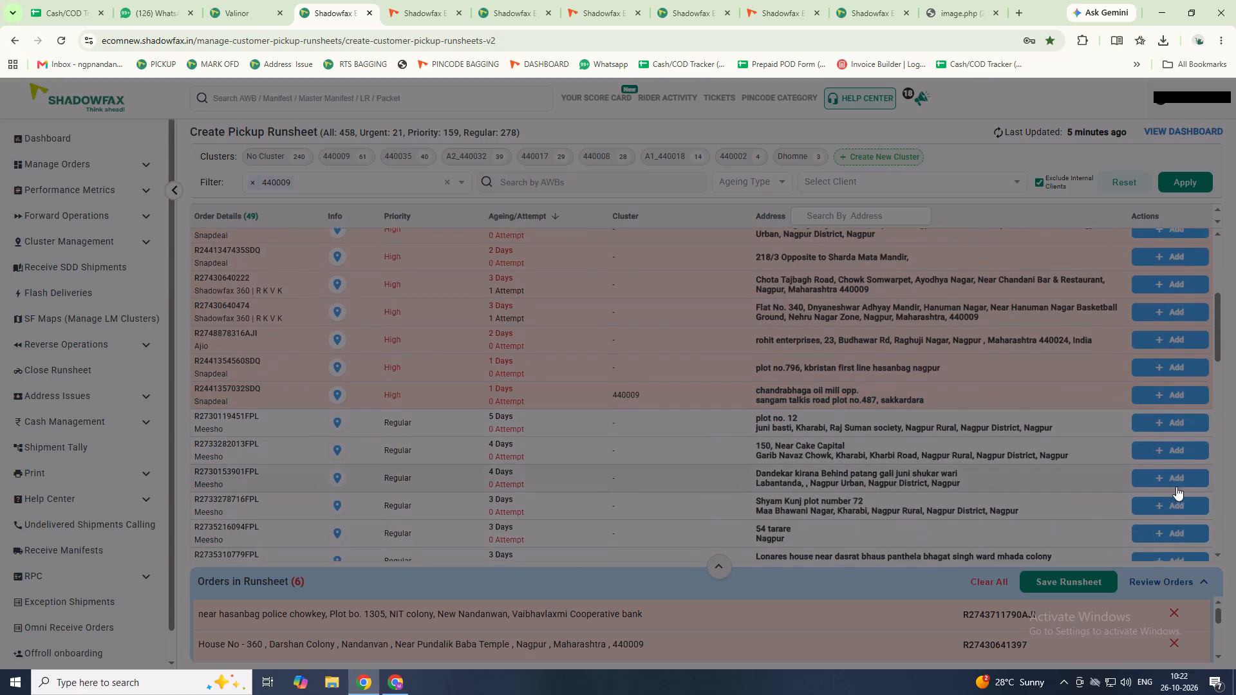
pyautogui.scroll(-2, 1175, 486)
pyautogui.scroll(1, 1156, 476)
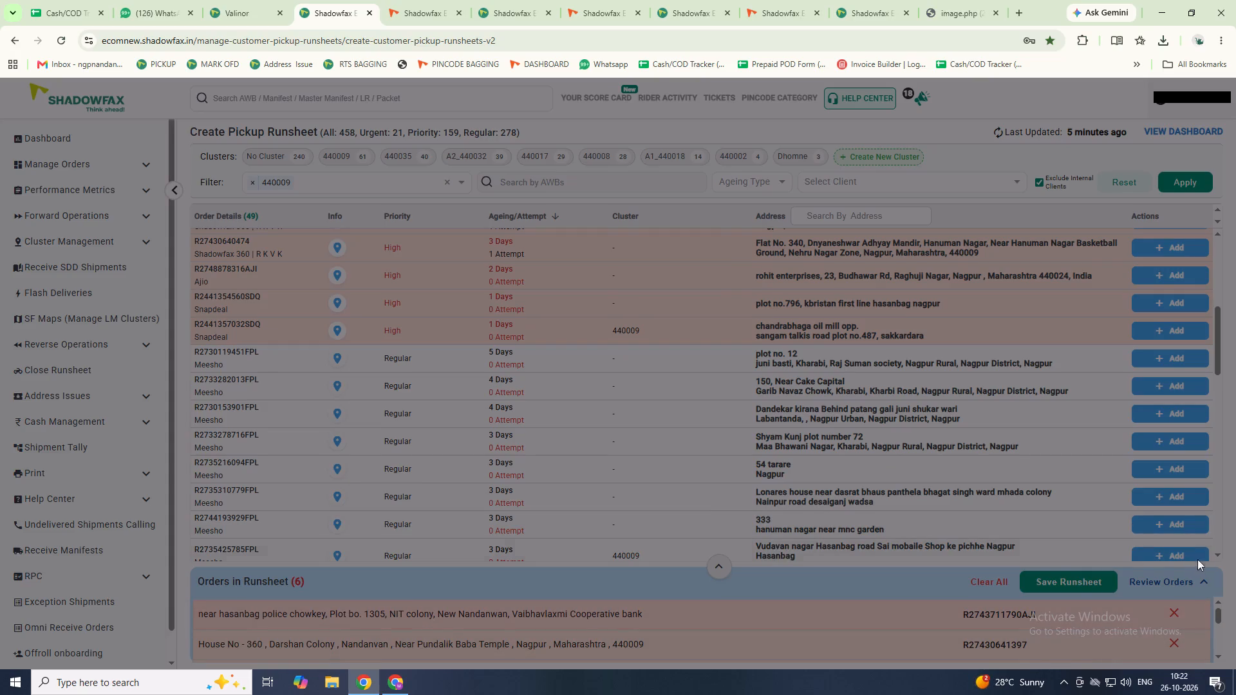
pyautogui.tripleClick(1217, 555)
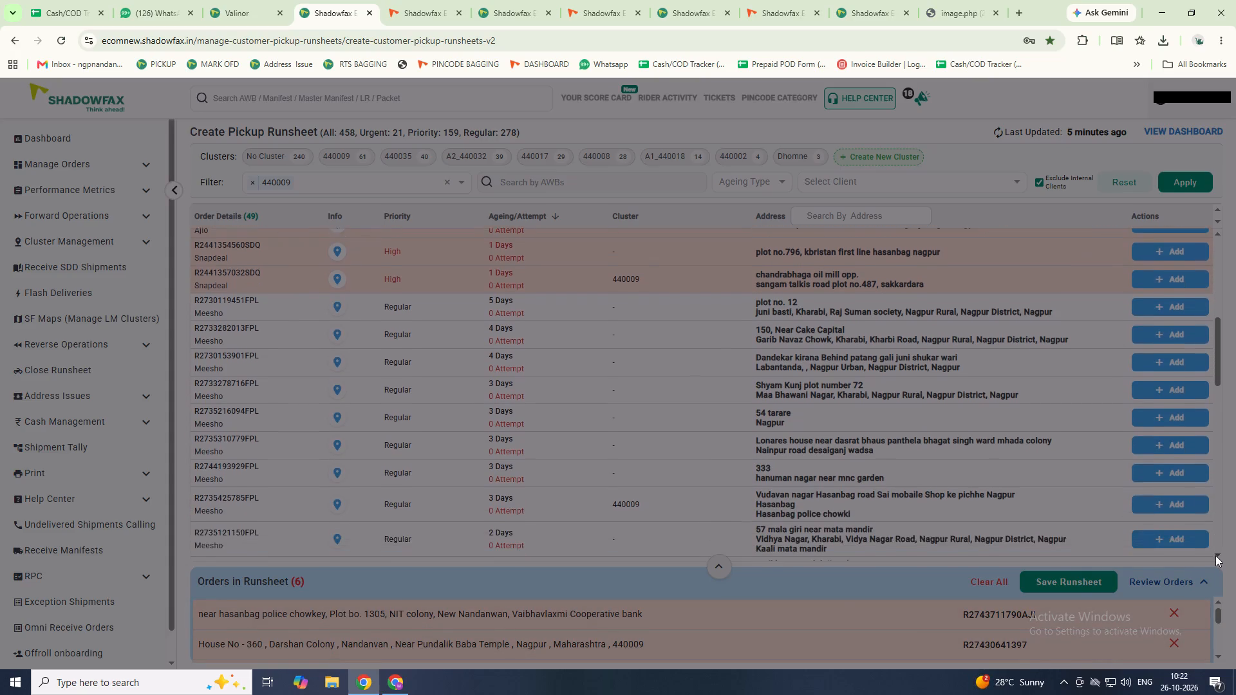
pyautogui.click(1215, 555)
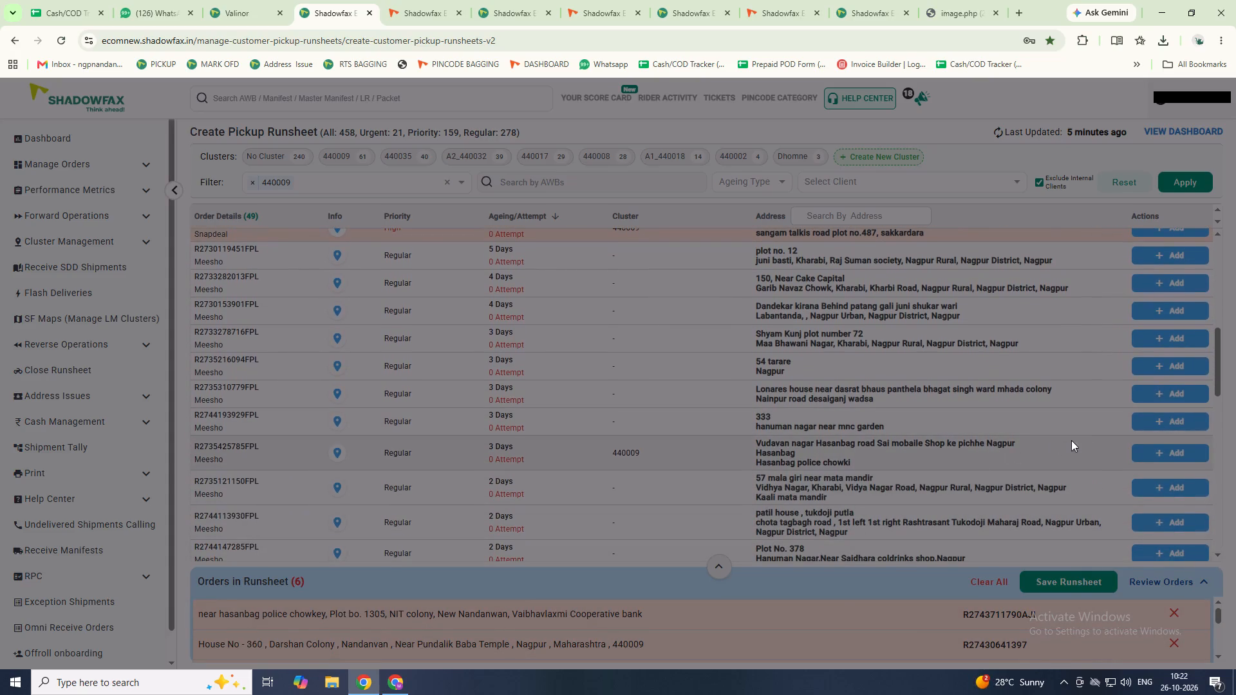
pyautogui.click(1150, 450)
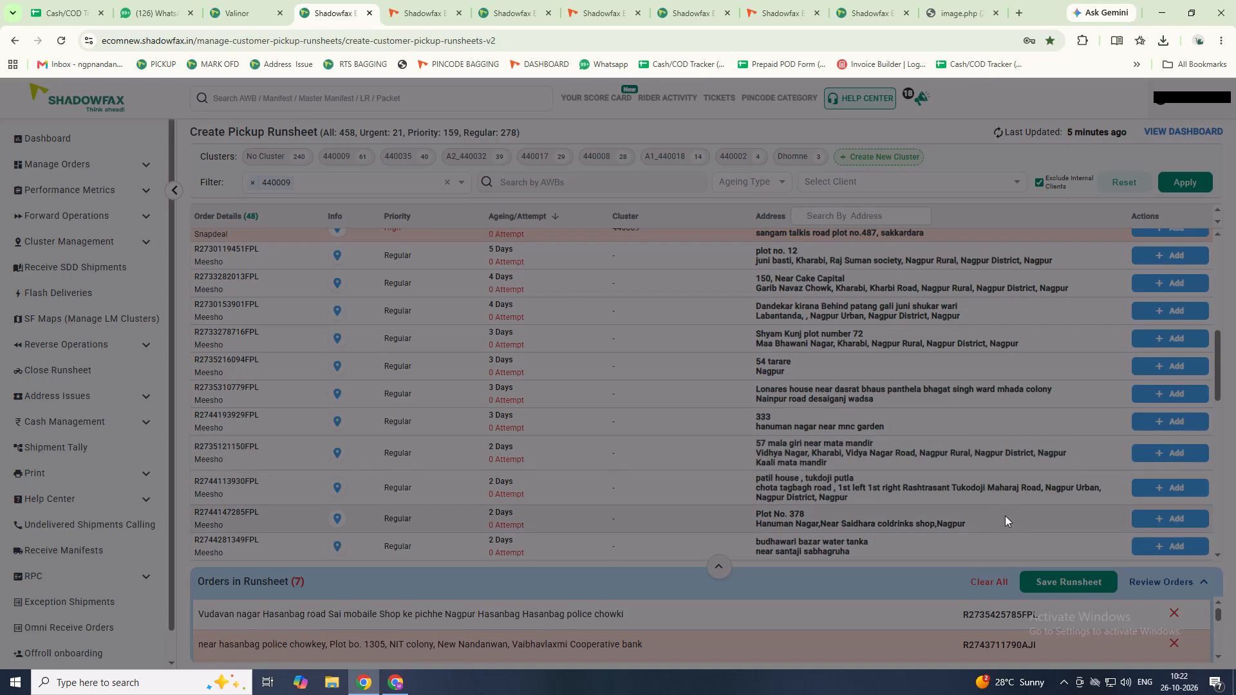
pyautogui.tripleClick(1219, 552)
pyautogui.tripleClick(1215, 551)
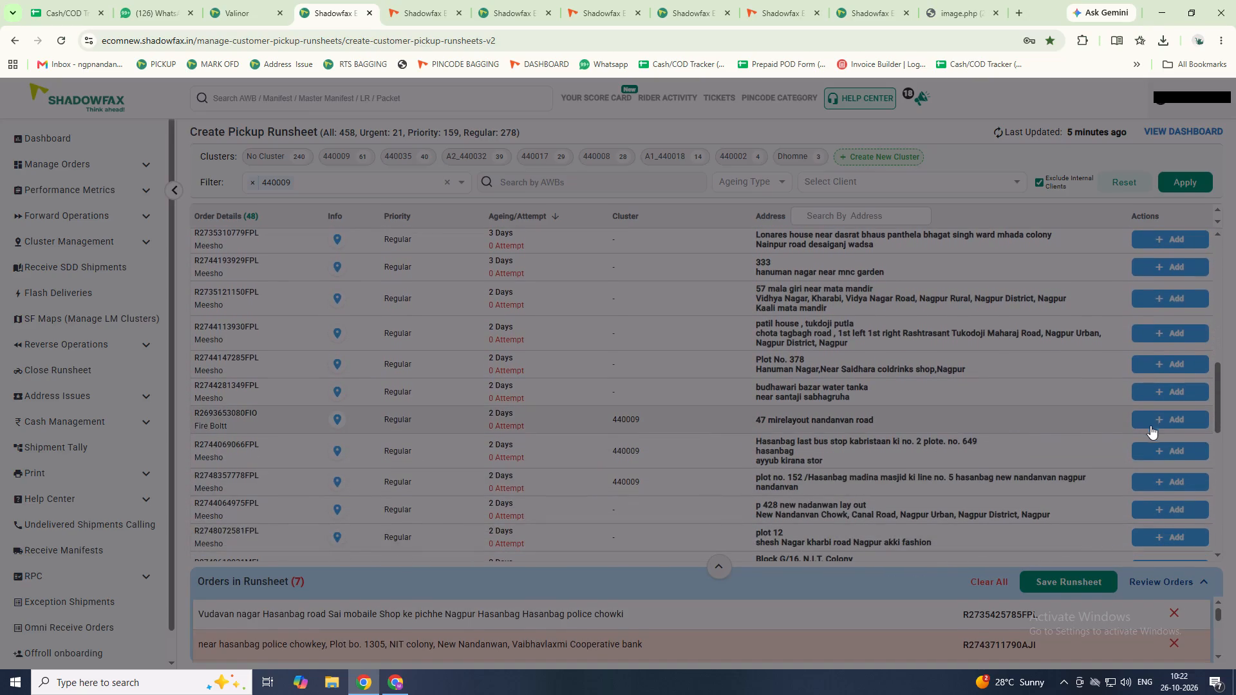
pyautogui.click(1147, 416)
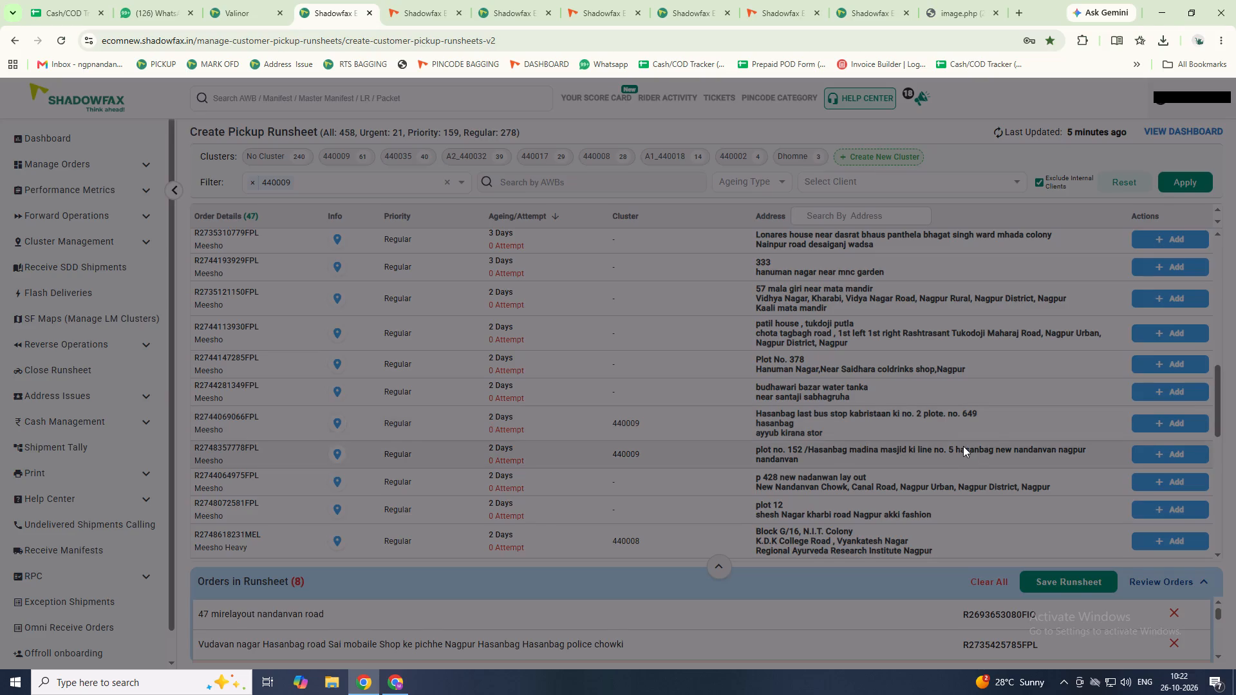
pyautogui.click(1145, 477)
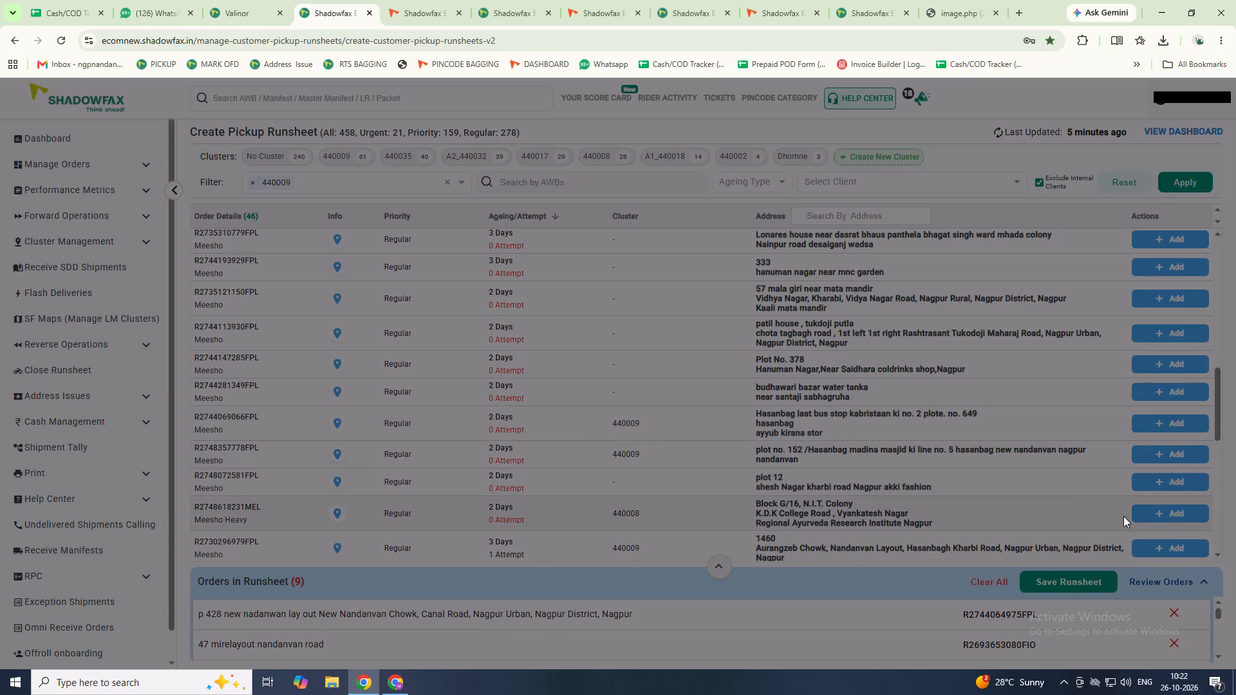
pyautogui.tripleClick(1219, 553)
pyautogui.click(1219, 553)
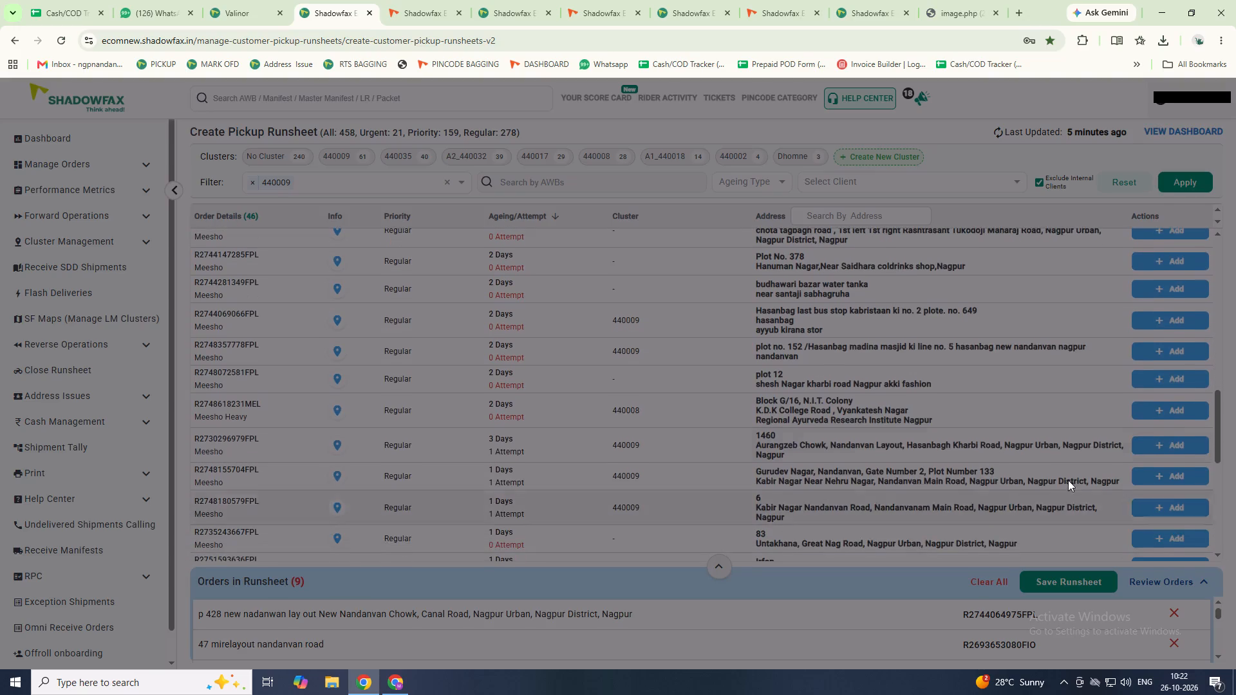
pyautogui.click(1147, 411)
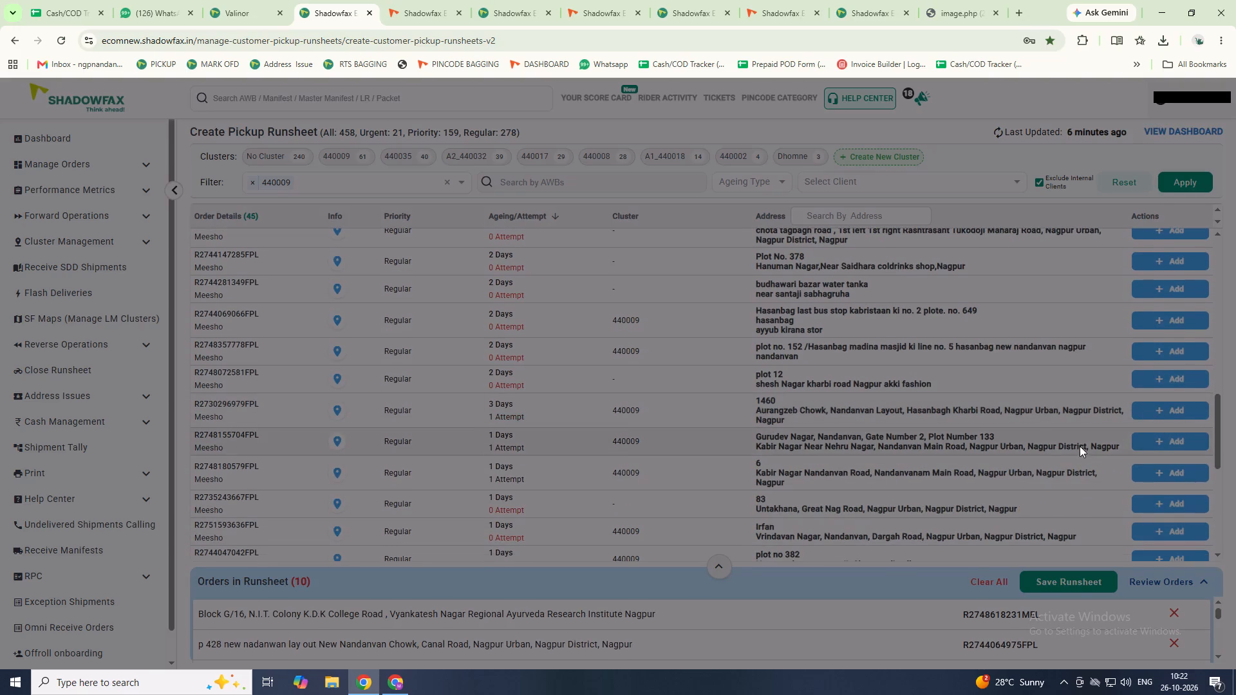
pyautogui.click(1140, 439)
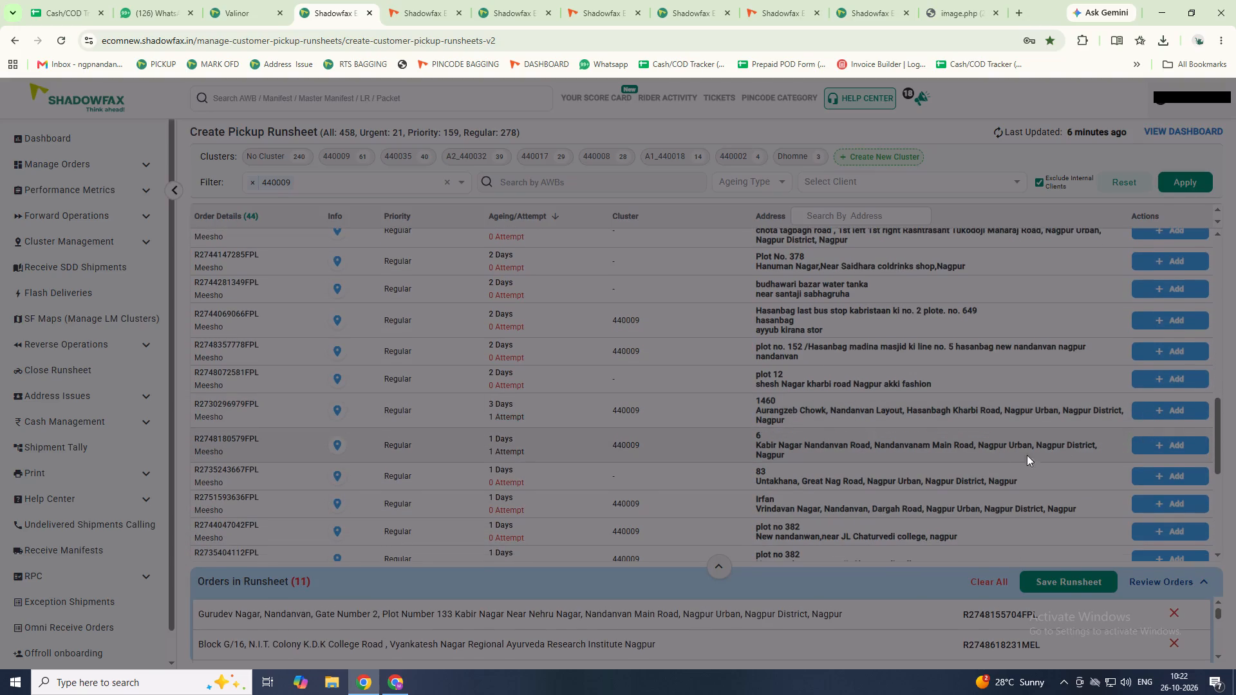
pyautogui.click(1145, 445)
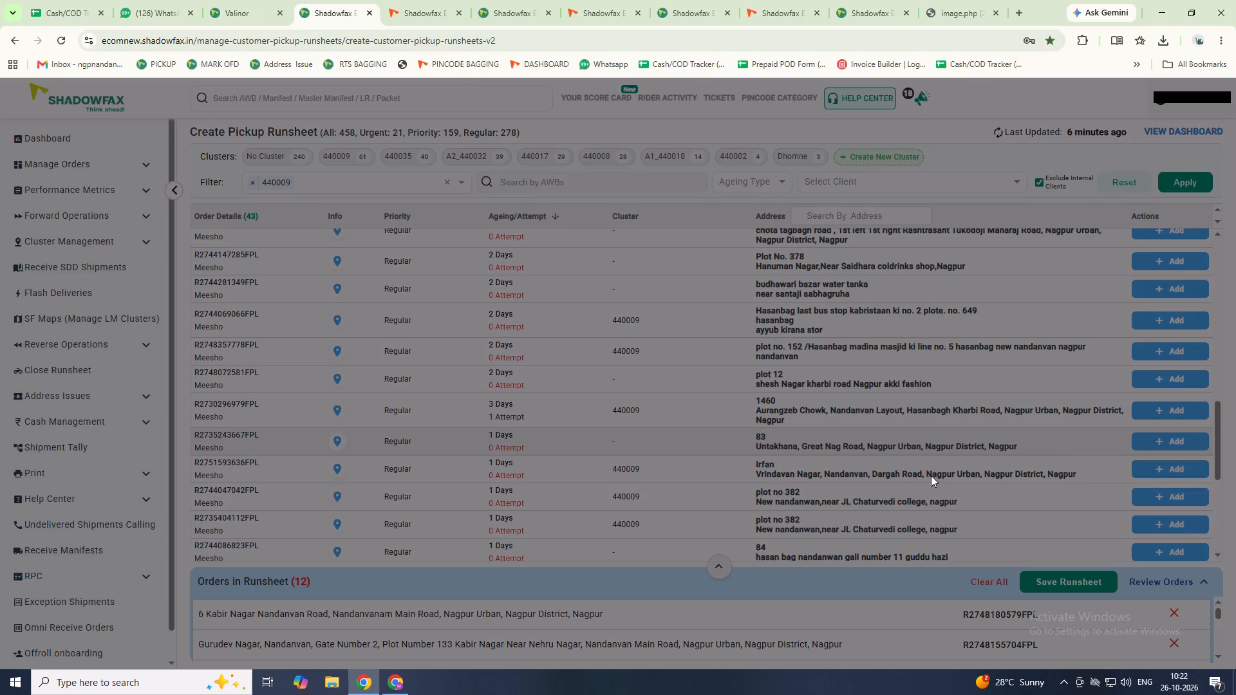
pyautogui.click(1155, 466)
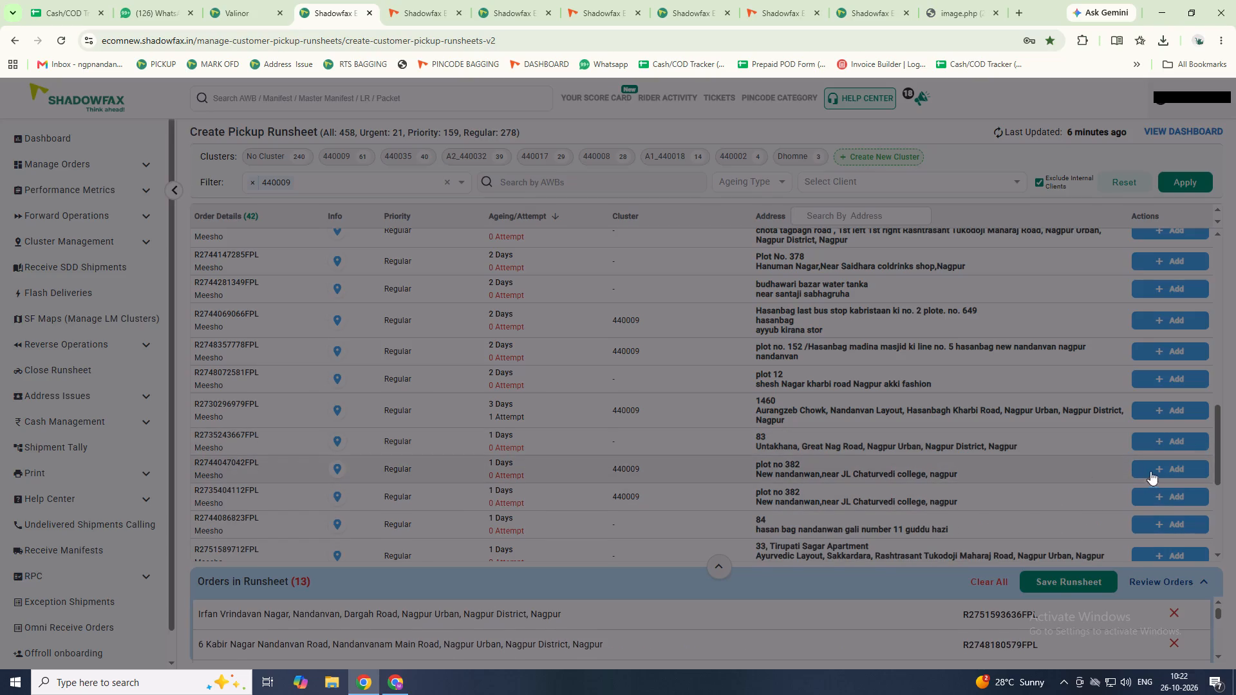
pyautogui.click(1153, 467)
pyautogui.click(1150, 466)
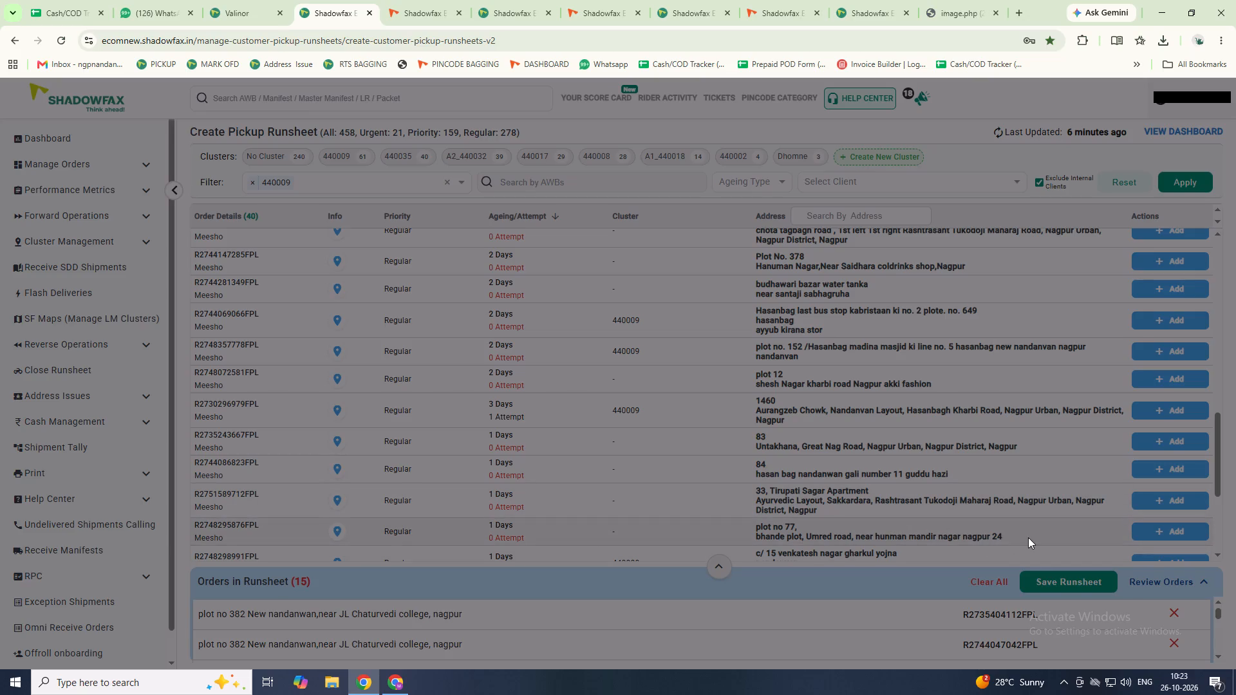
pyautogui.tripleClick(1217, 554)
pyautogui.click(1215, 553)
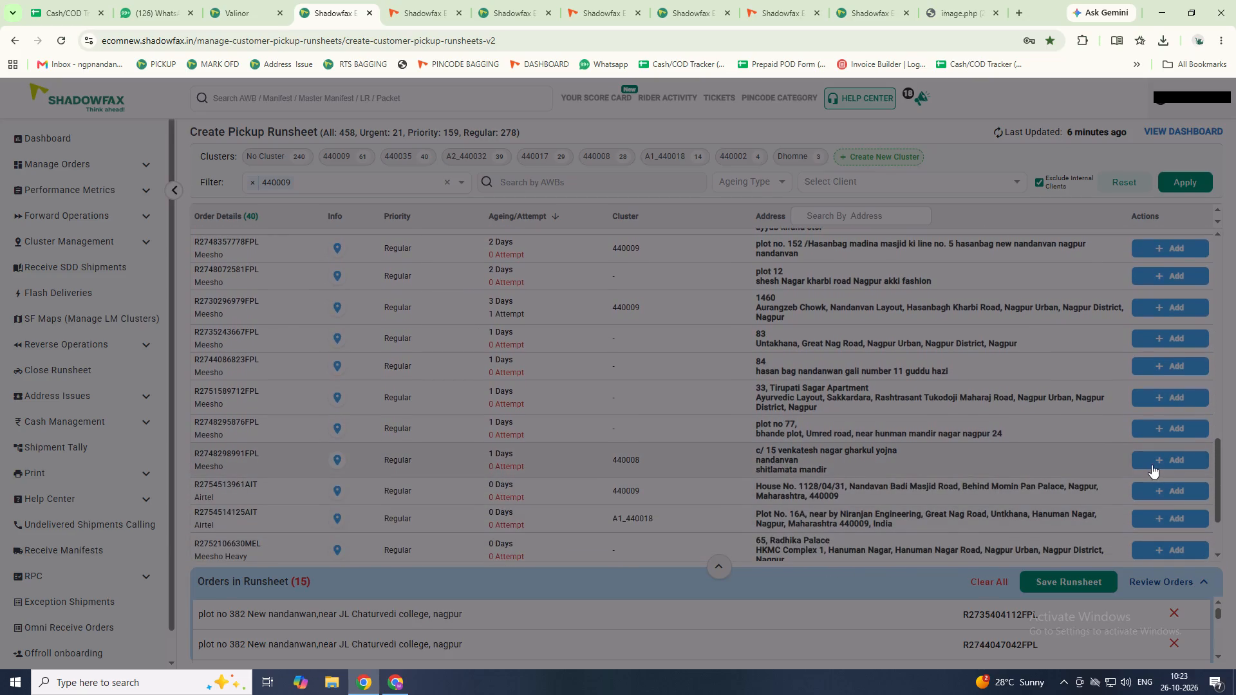
pyautogui.click(1160, 461)
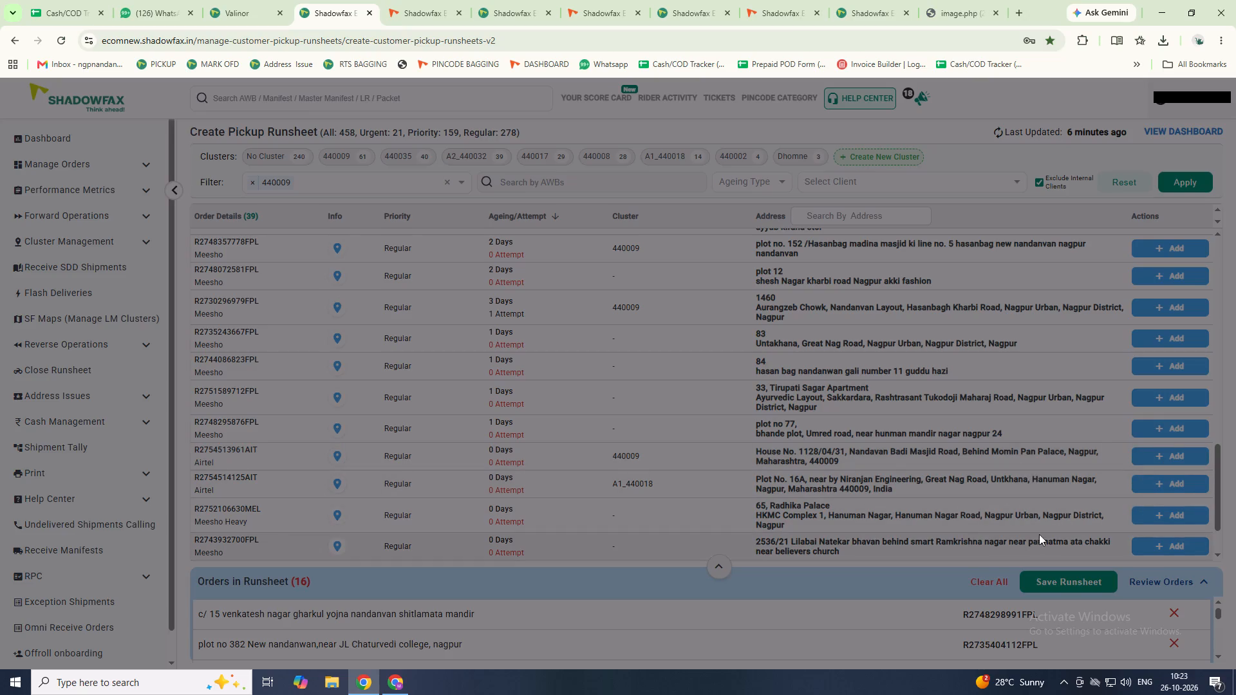
pyautogui.doubleClick(1212, 553)
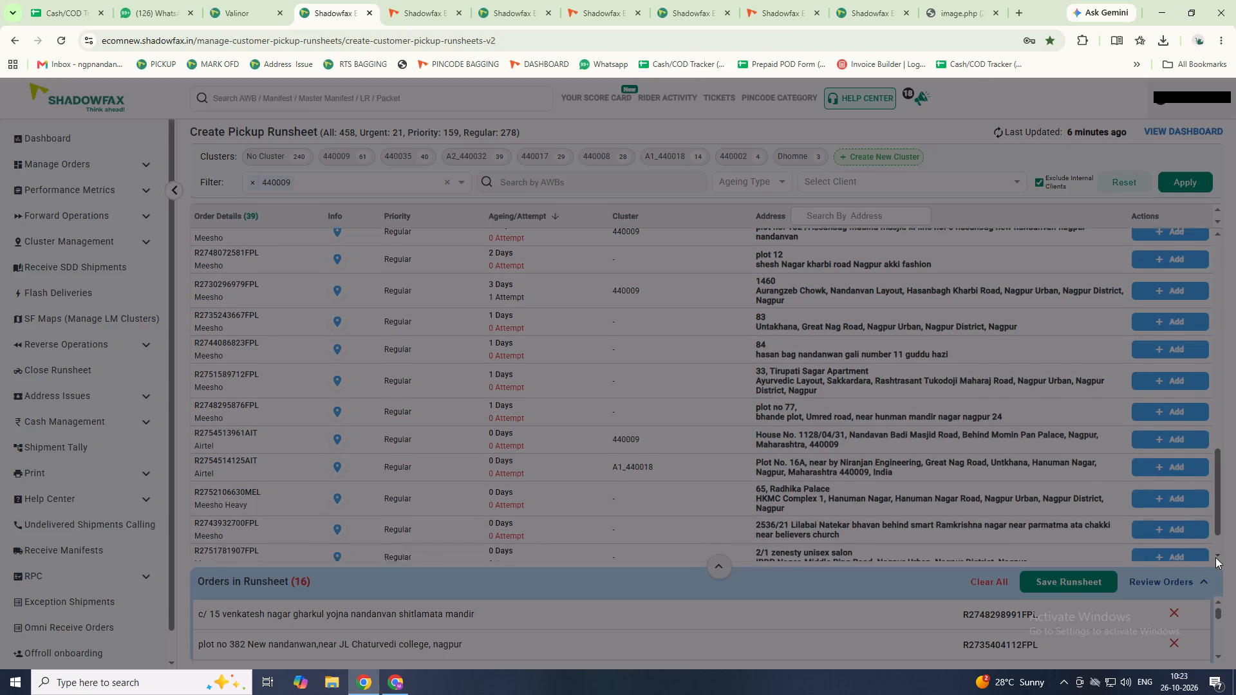
pyautogui.doubleClick(1219, 559)
pyautogui.click(1216, 553)
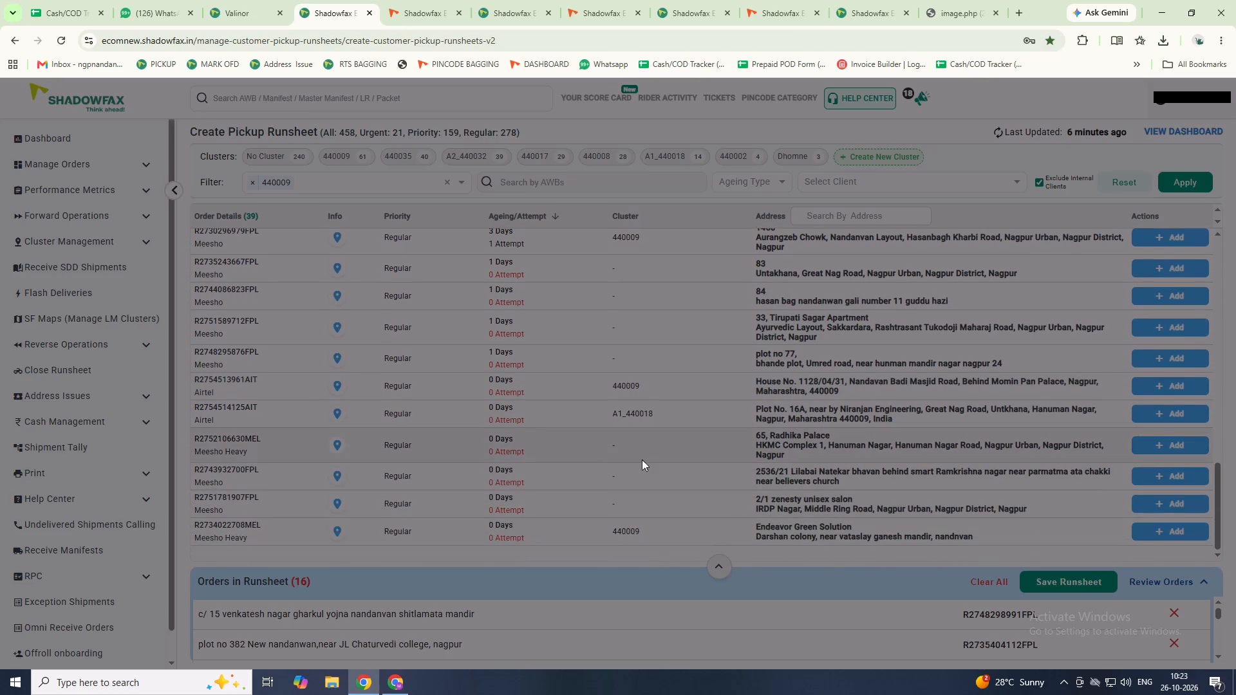
pyautogui.click(1150, 534)
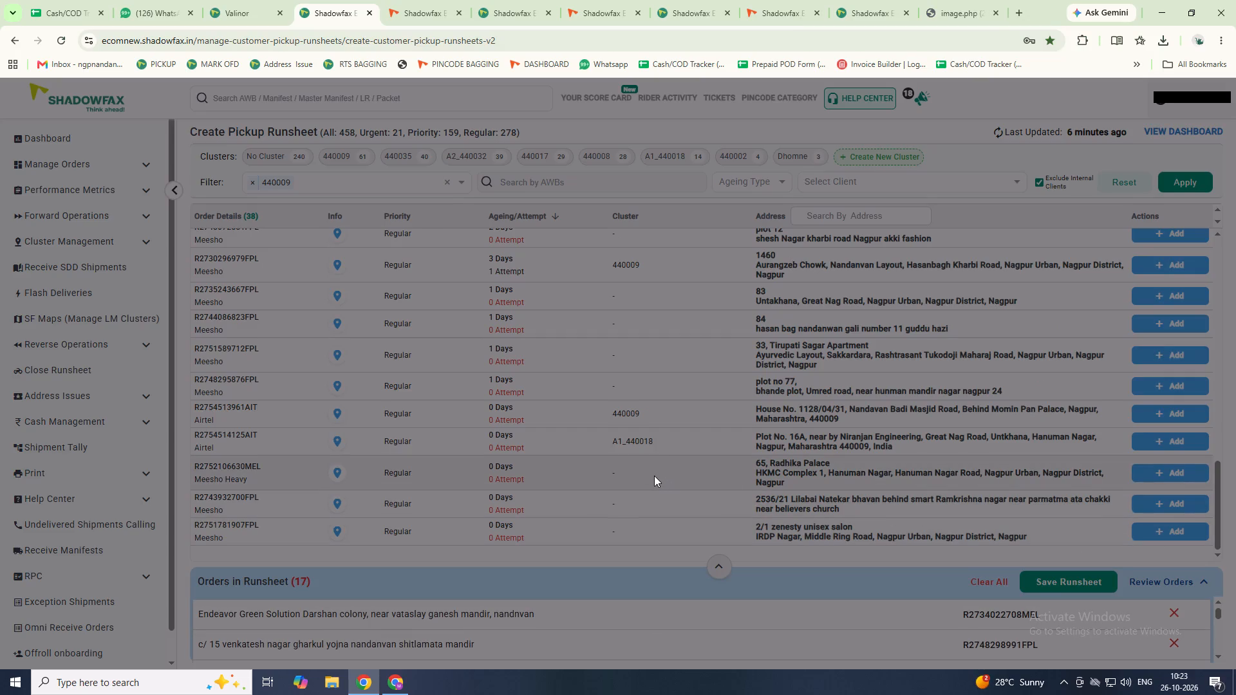
# Replace the pincode filter 440009 with 440008 and apply it to the pickup orders.
pyautogui.click(253, 181)
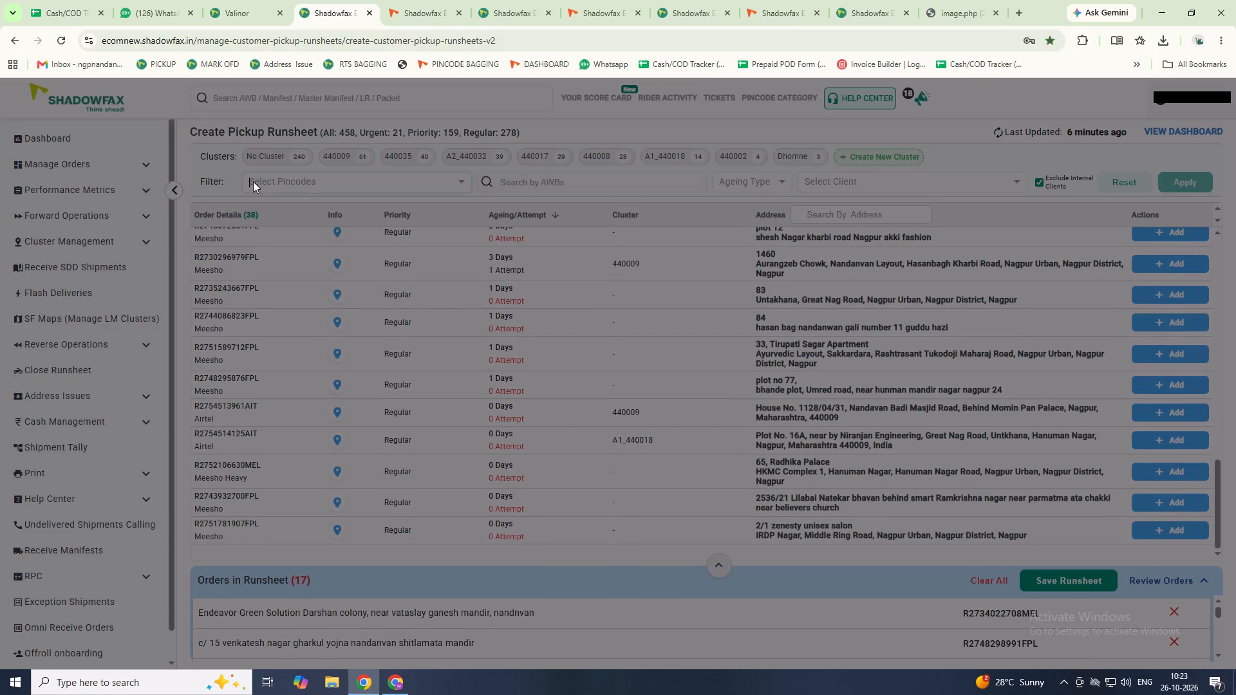
pyautogui.click(286, 183)
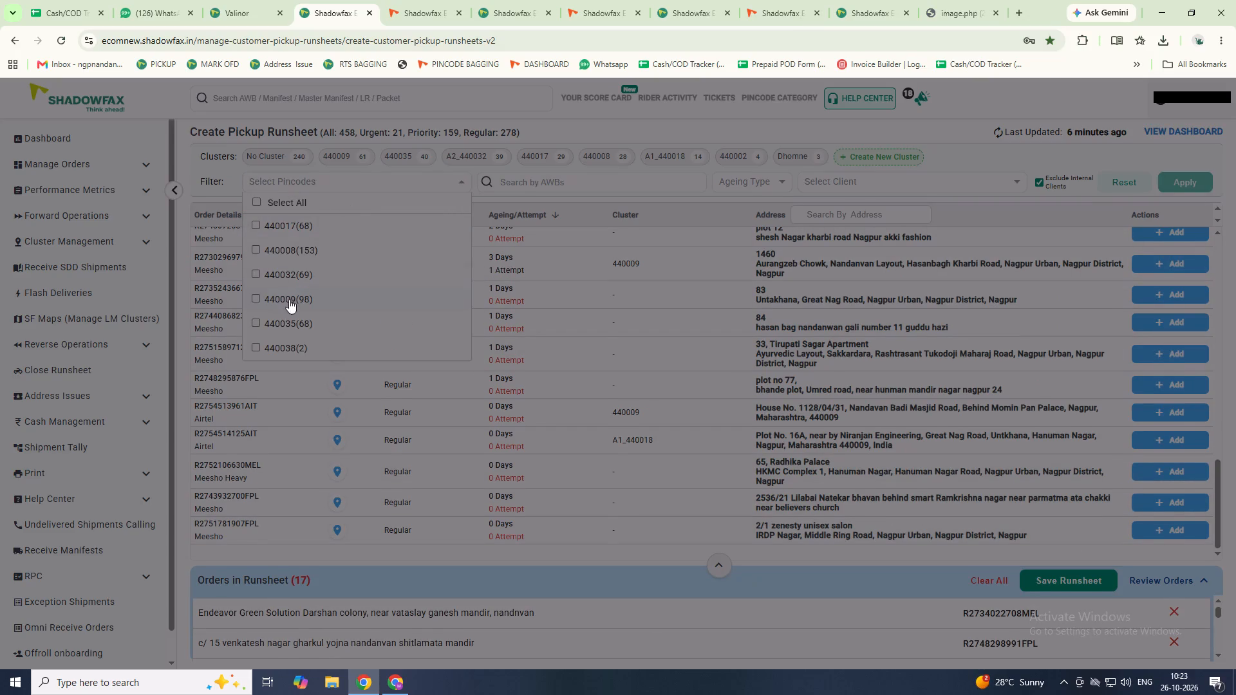
pyautogui.click(272, 251)
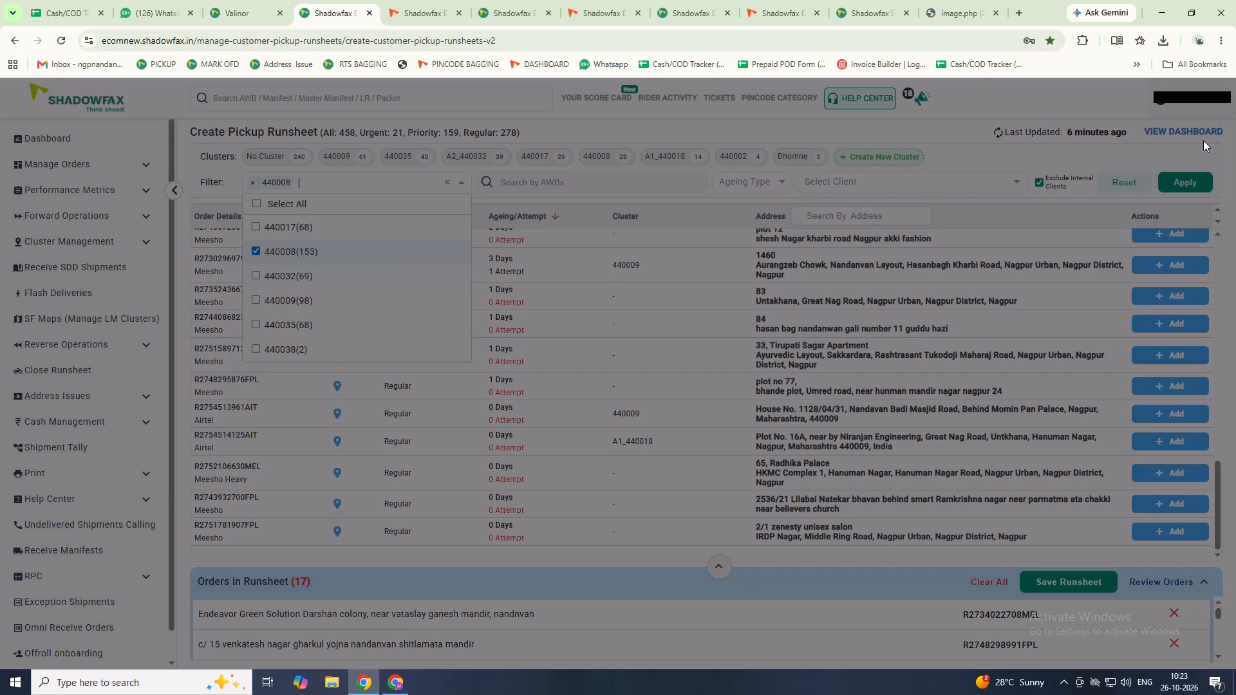
pyautogui.click(1178, 177)
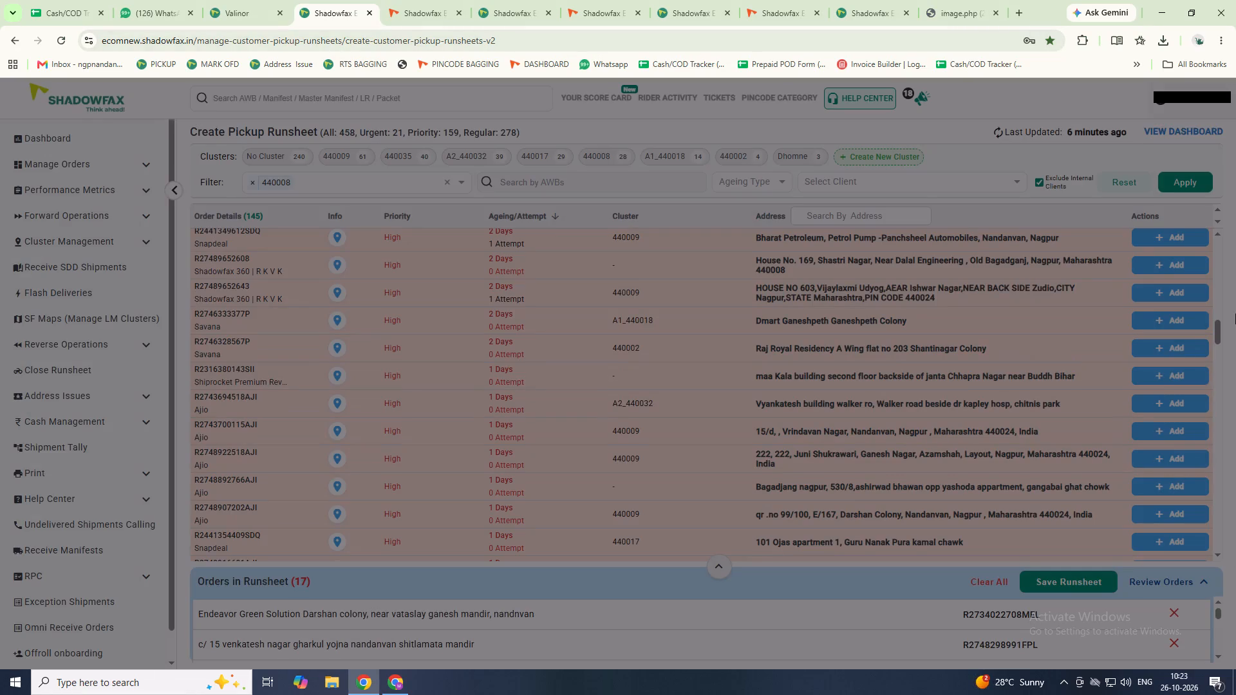
pyautogui.moveTo(1218, 338); pyautogui.dragTo(1196, 231)
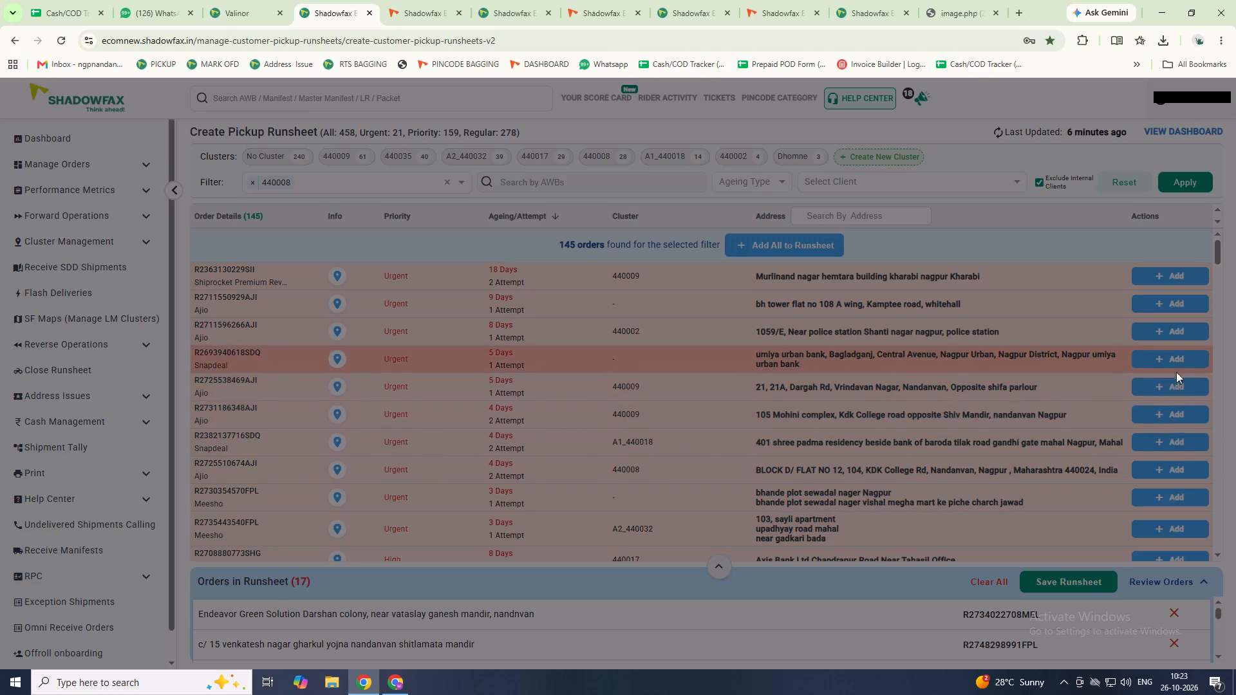
pyautogui.click(1148, 409)
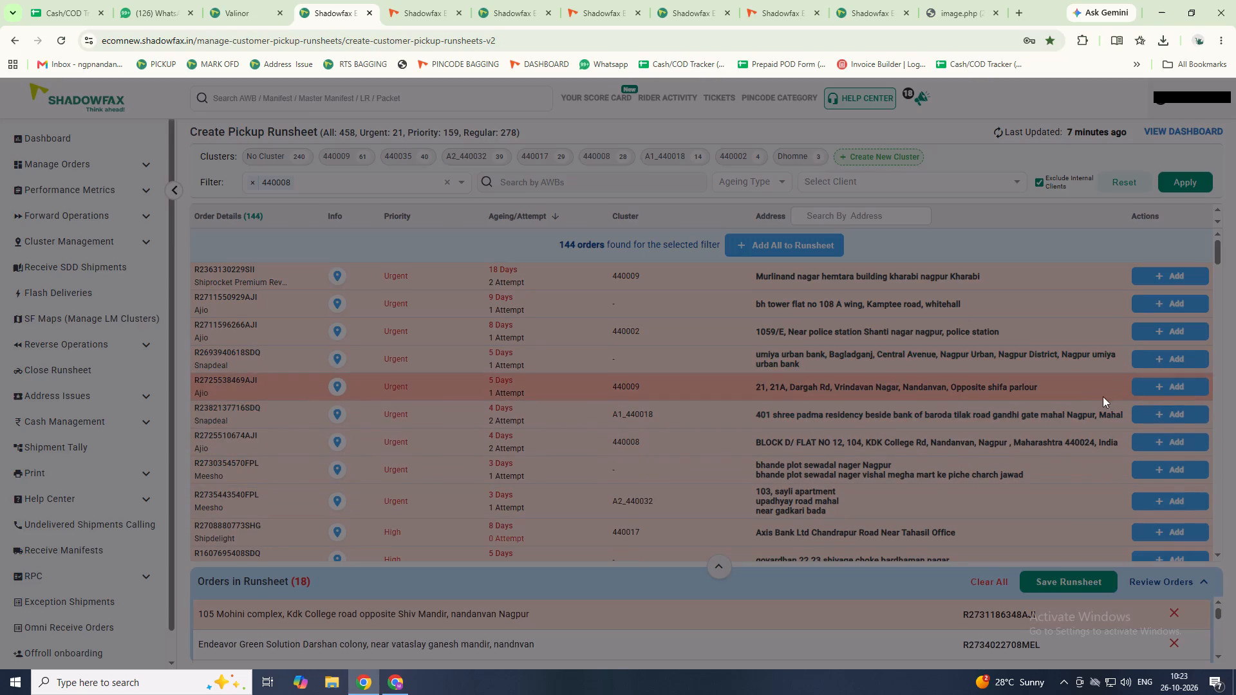
pyautogui.click(1152, 388)
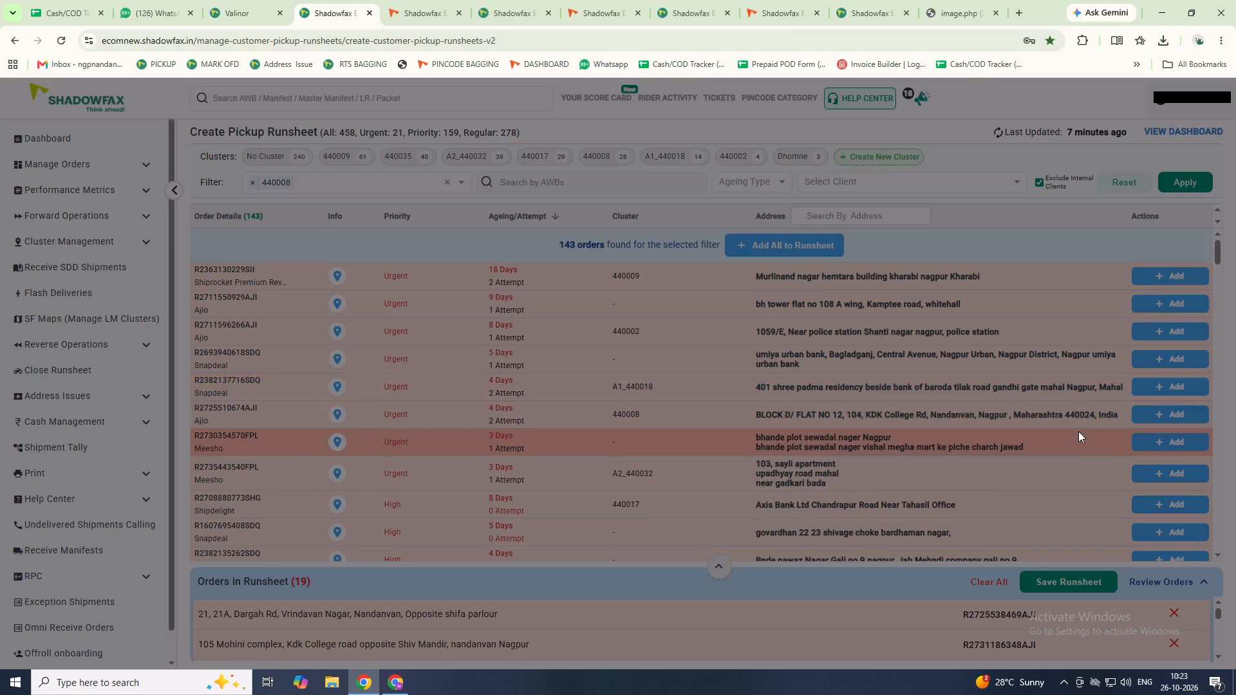
pyautogui.click(1156, 412)
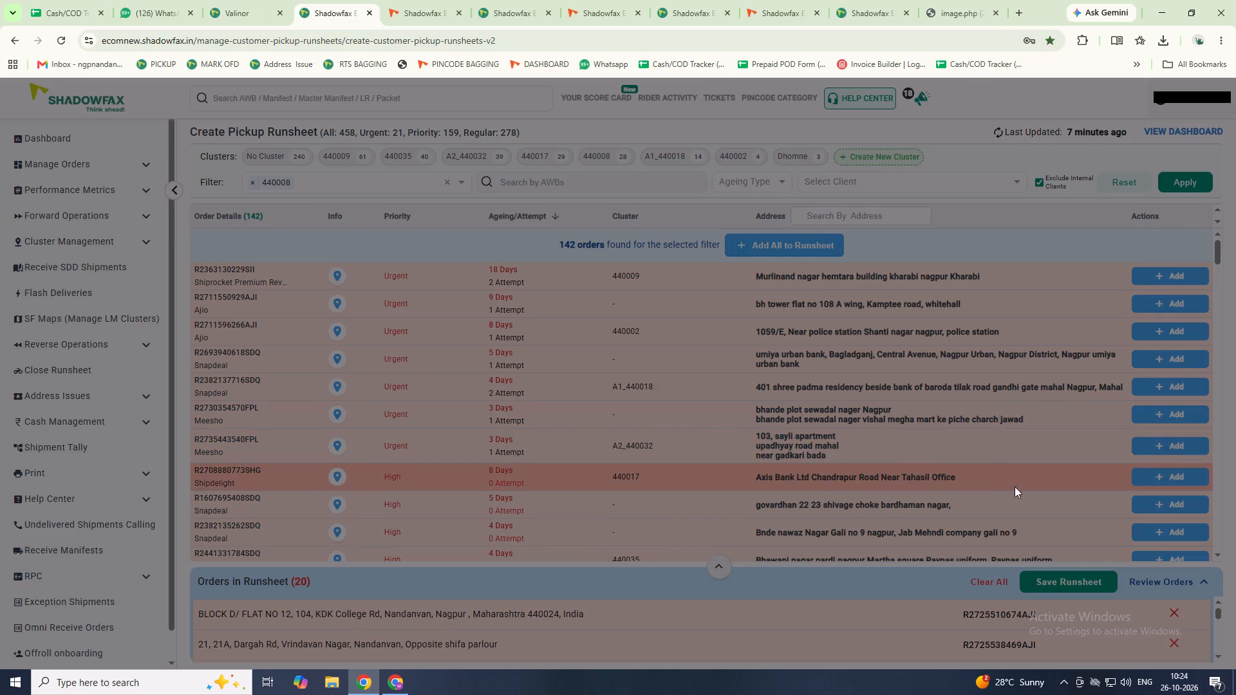
pyautogui.tripleClick(1216, 553)
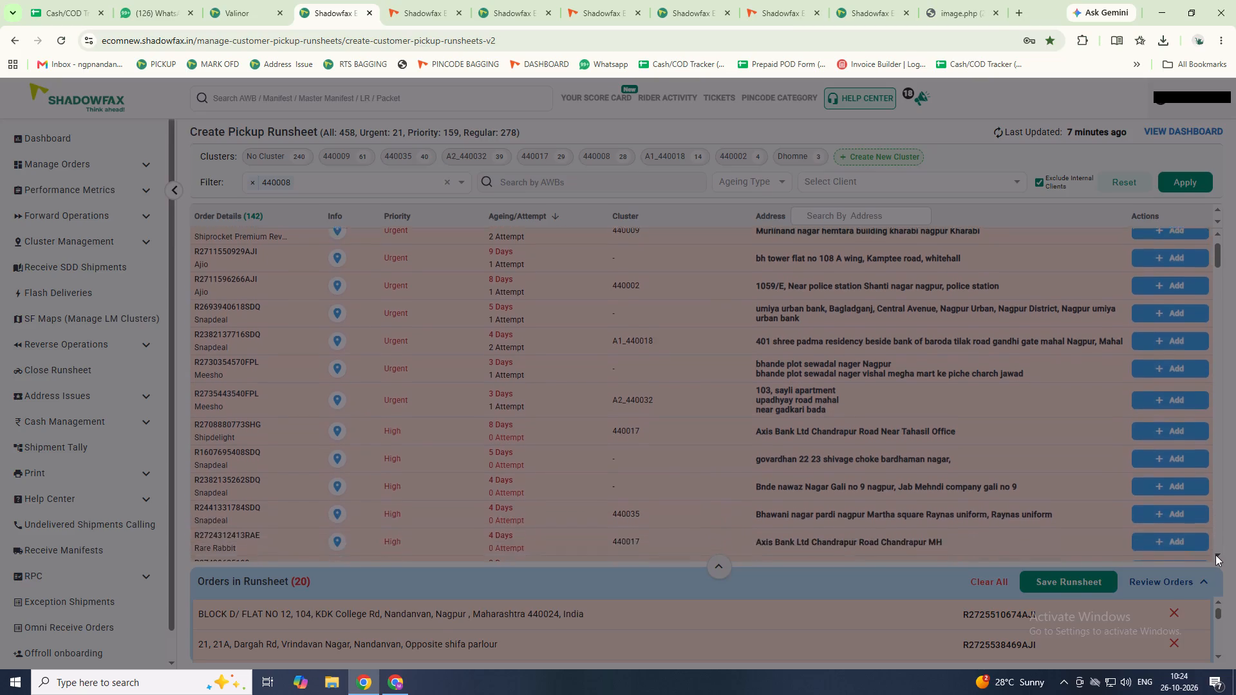
pyautogui.click(1214, 556)
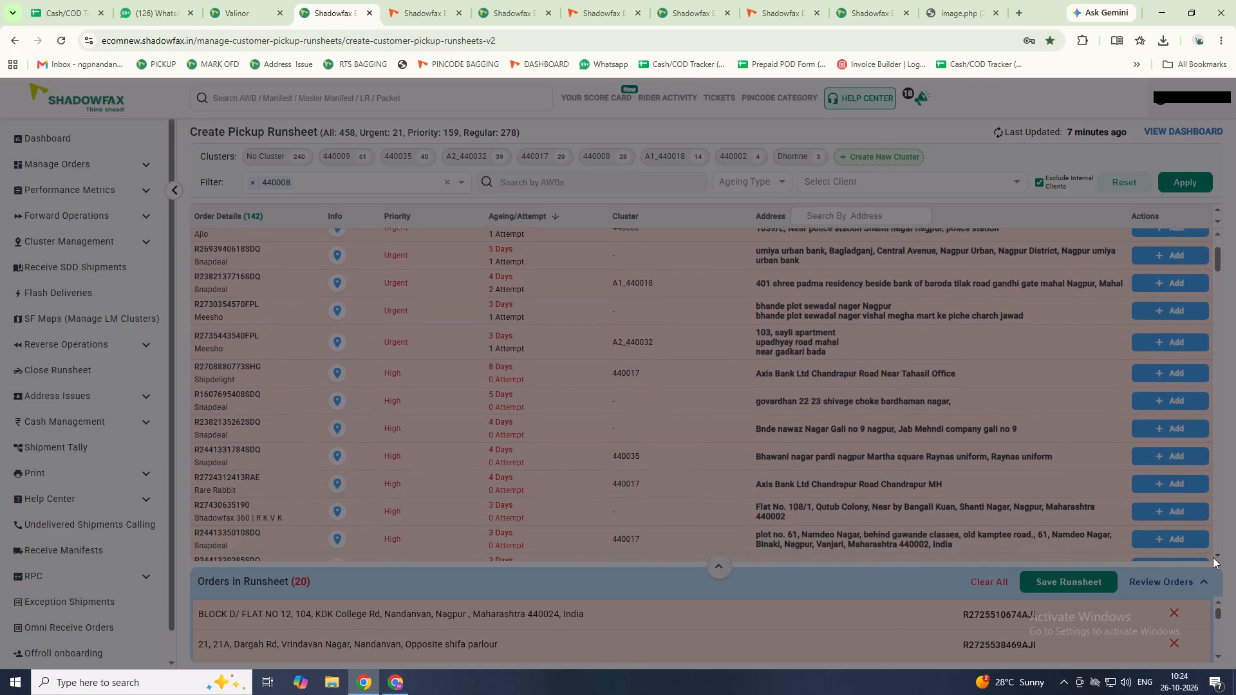
pyautogui.tripleClick(1213, 557)
pyautogui.tripleClick(1213, 557)
pyautogui.doubleClick(1213, 557)
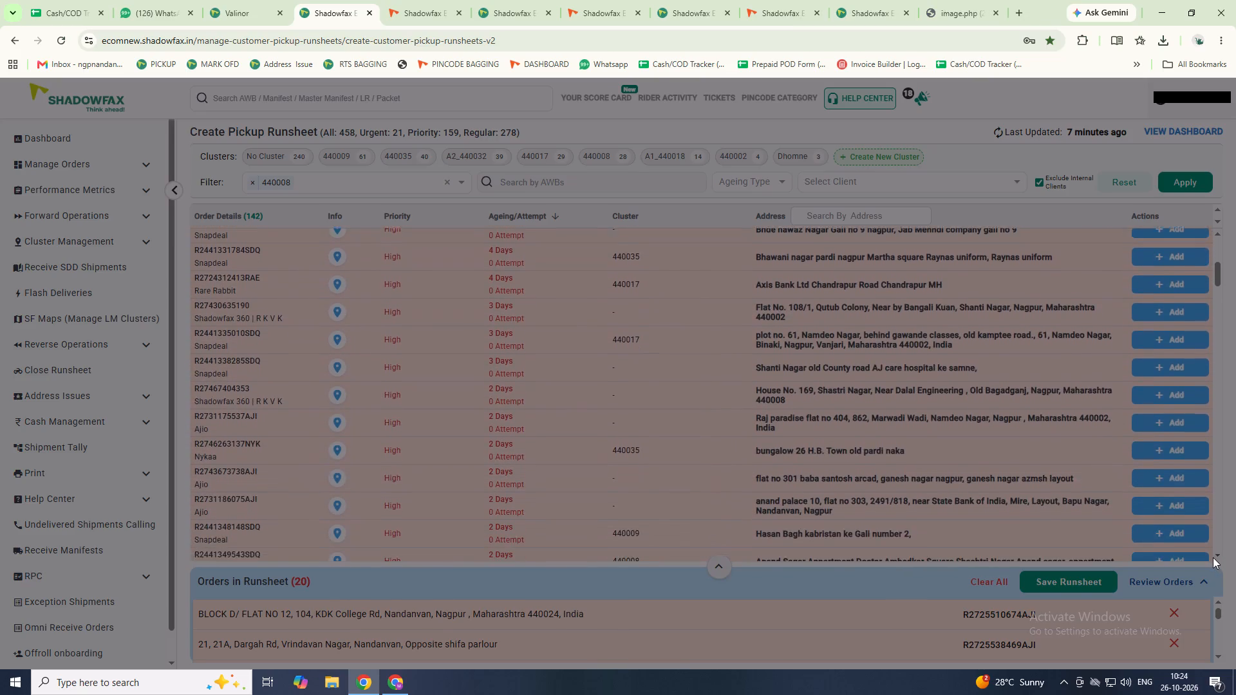
pyautogui.doubleClick(1213, 557)
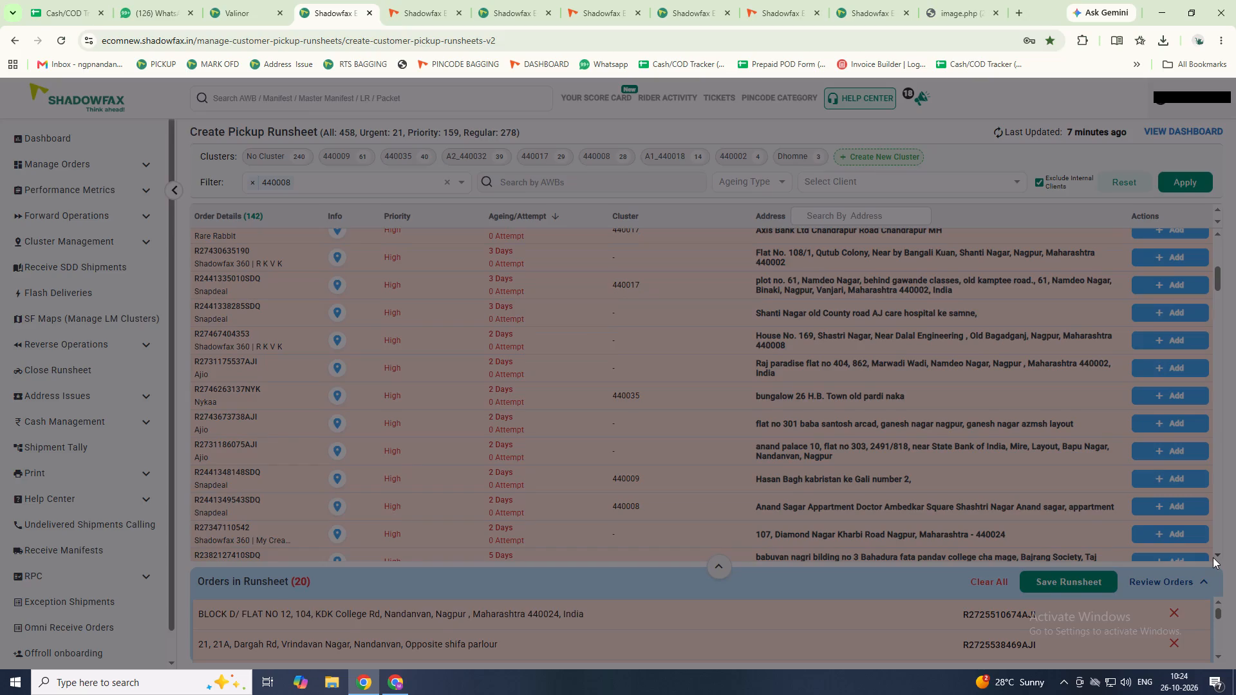
pyautogui.click(1213, 557)
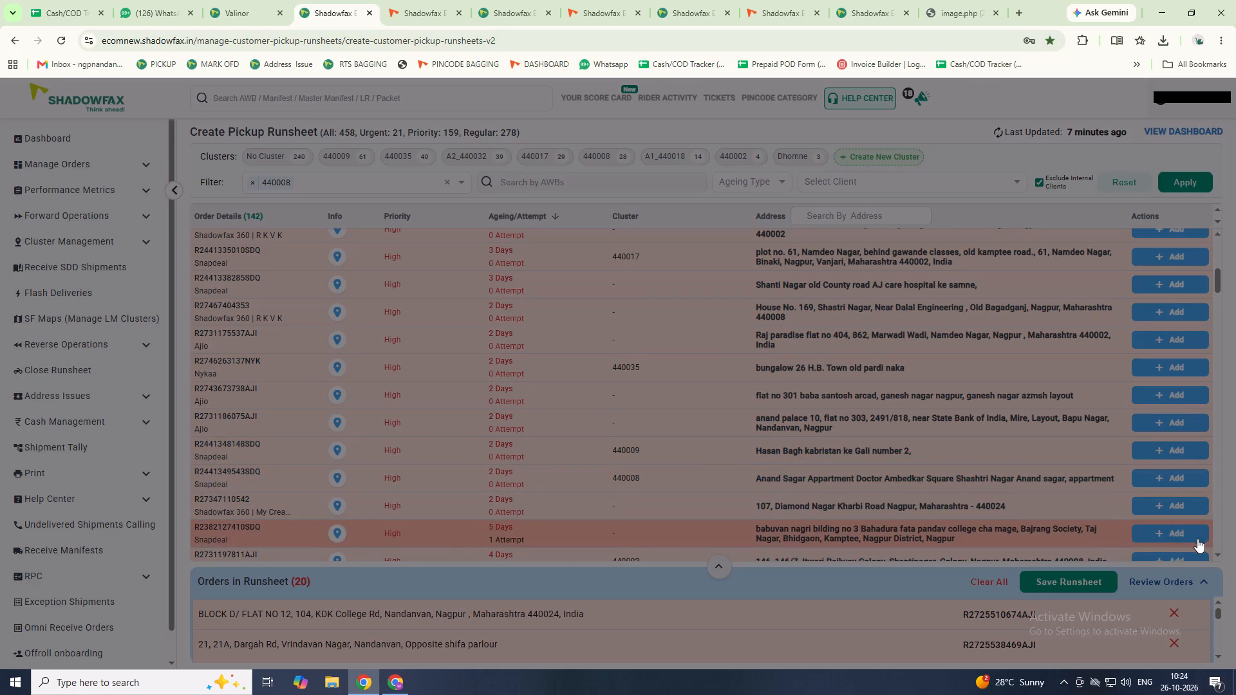
pyautogui.tripleClick(1216, 553)
pyautogui.tripleClick(1216, 555)
pyautogui.click(1216, 555)
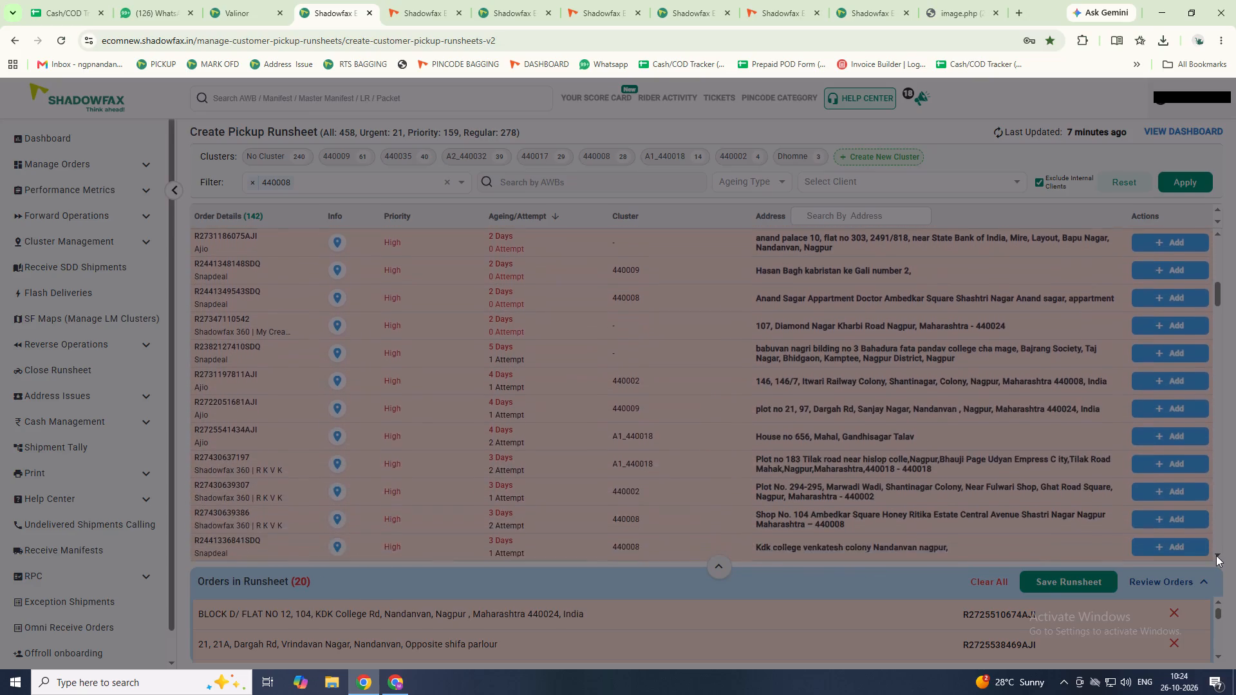
pyautogui.tripleClick(1216, 555)
pyautogui.click(1216, 555)
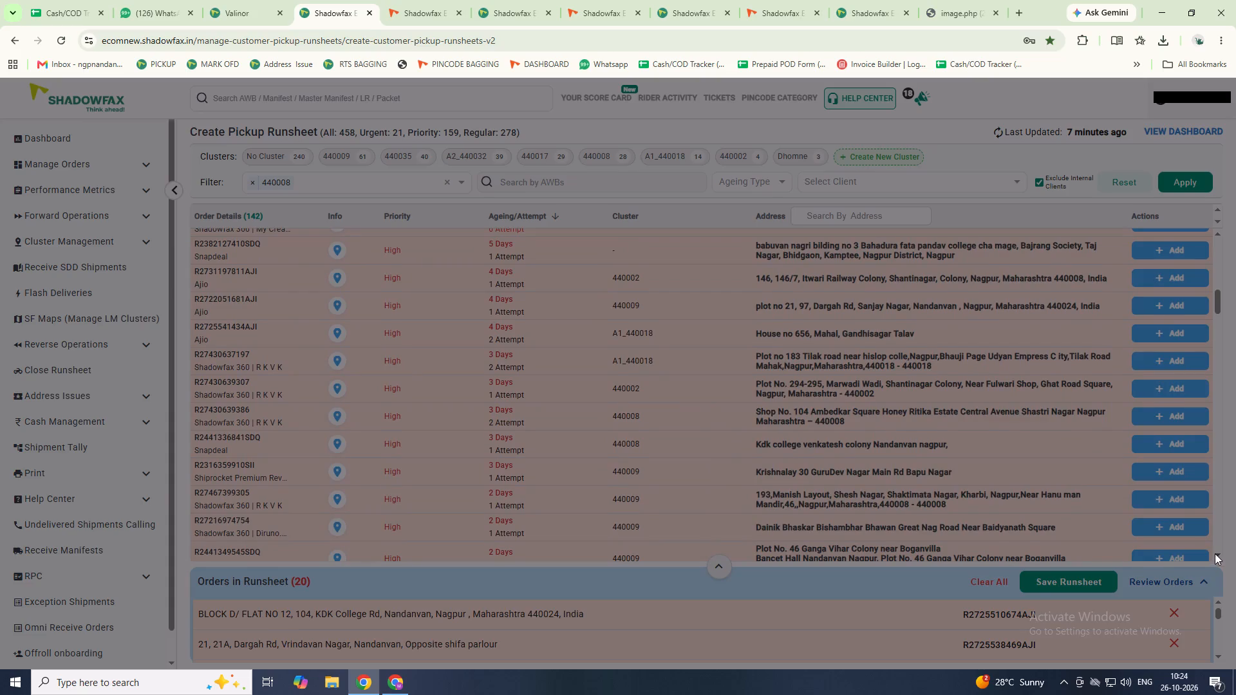
pyautogui.tripleClick(1218, 558)
pyautogui.click(1218, 559)
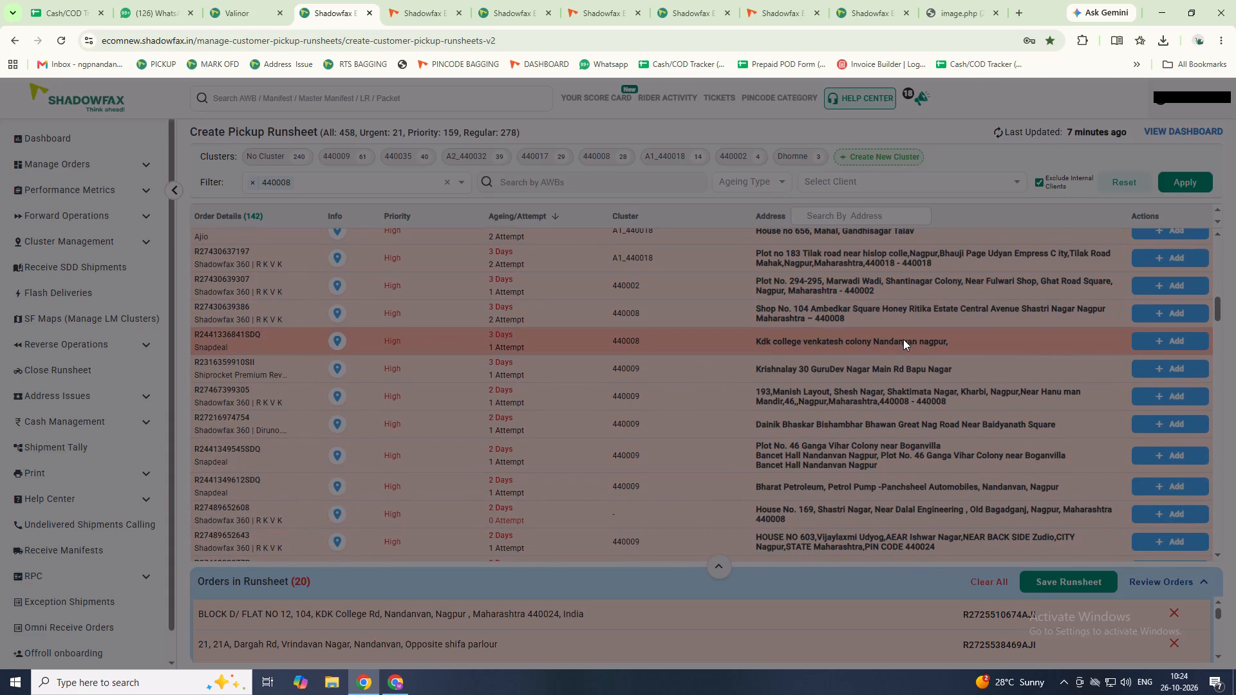
pyautogui.click(1140, 340)
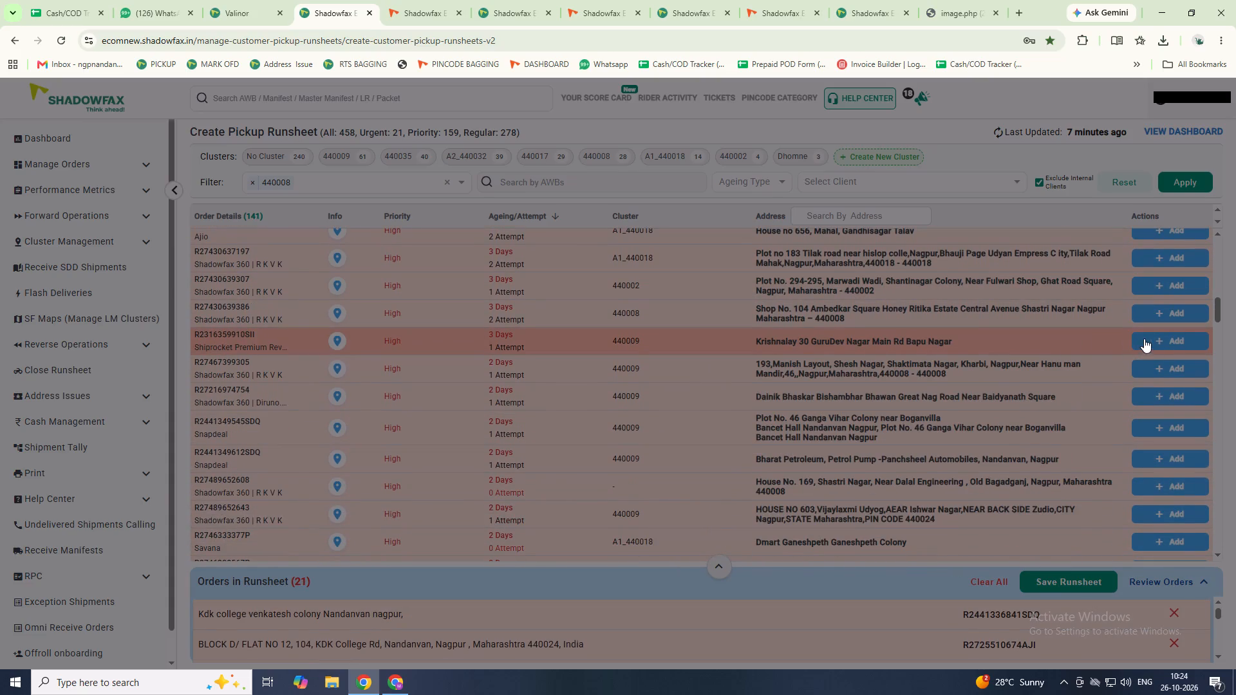
pyautogui.click(1159, 341)
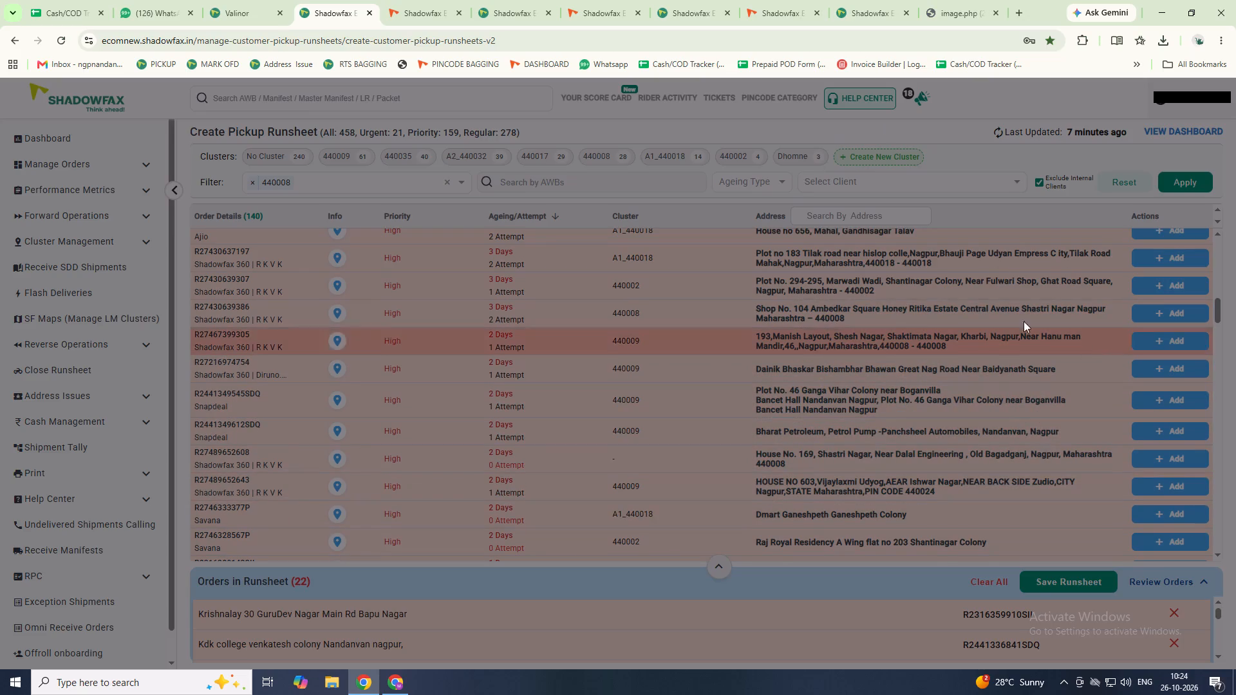
pyautogui.doubleClick(1217, 555)
pyautogui.click(1217, 559)
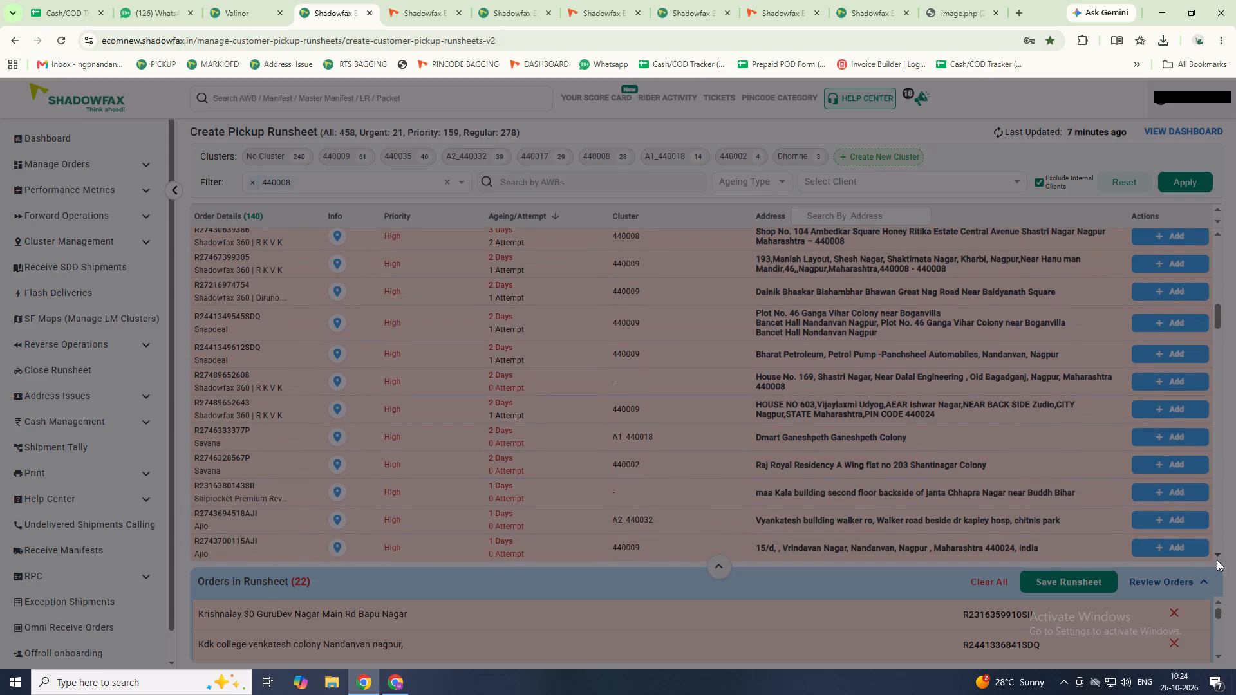
pyautogui.tripleClick(1215, 560)
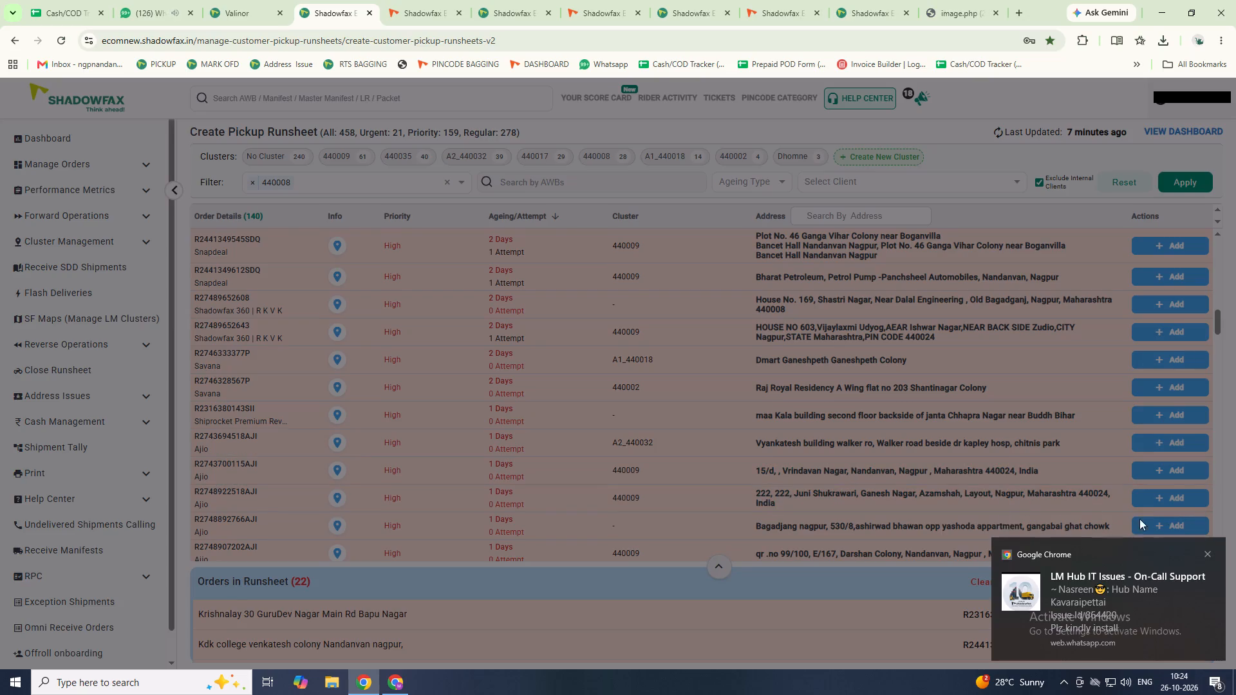
pyautogui.click(1210, 549)
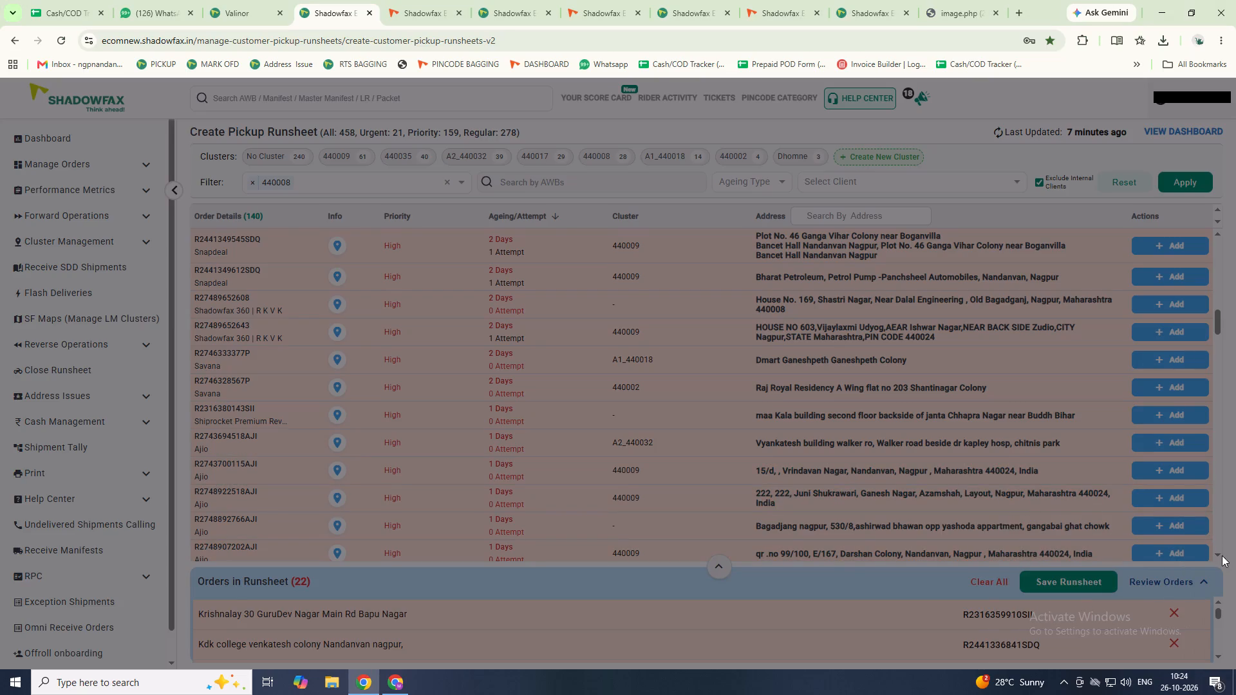
pyautogui.tripleClick(1219, 553)
pyautogui.doubleClick(1219, 553)
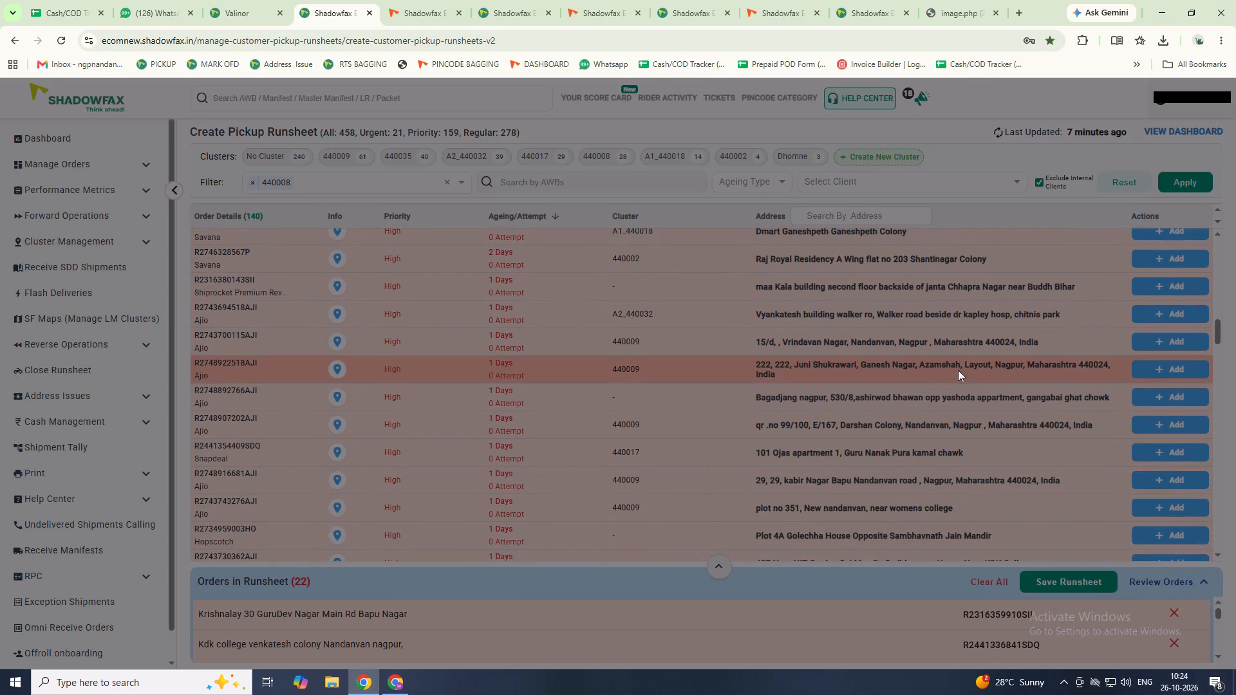
pyautogui.click(1138, 373)
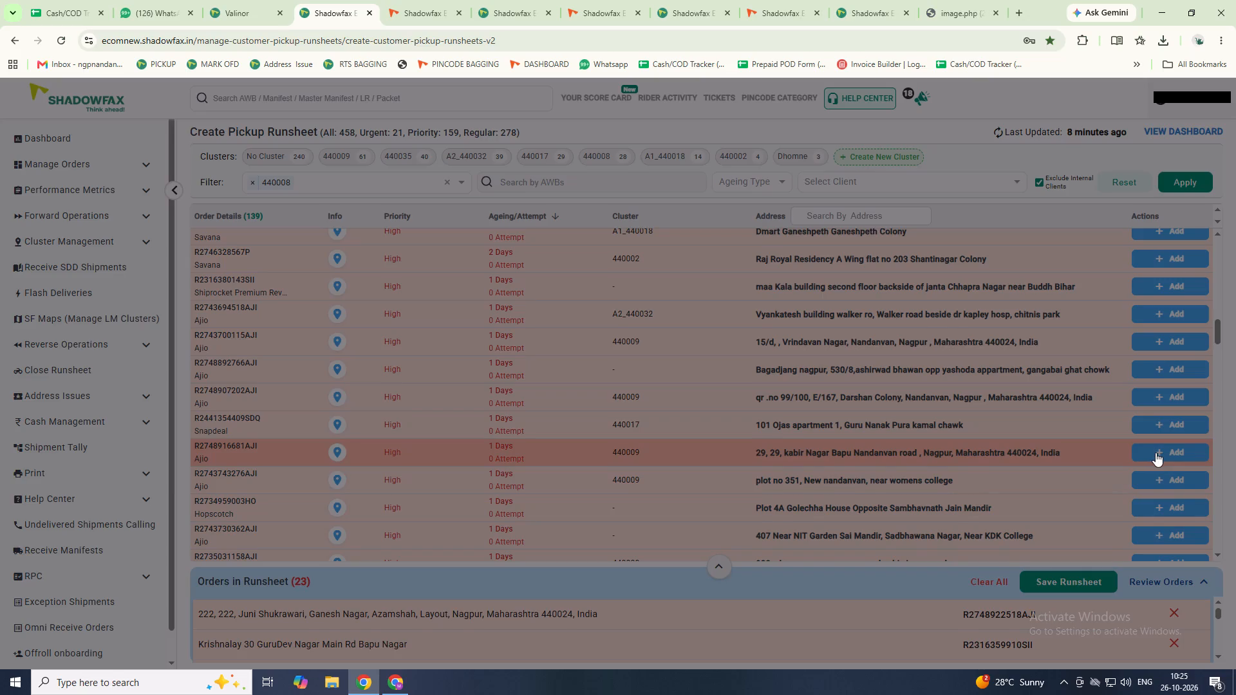
pyautogui.click(1156, 452)
pyautogui.click(1145, 453)
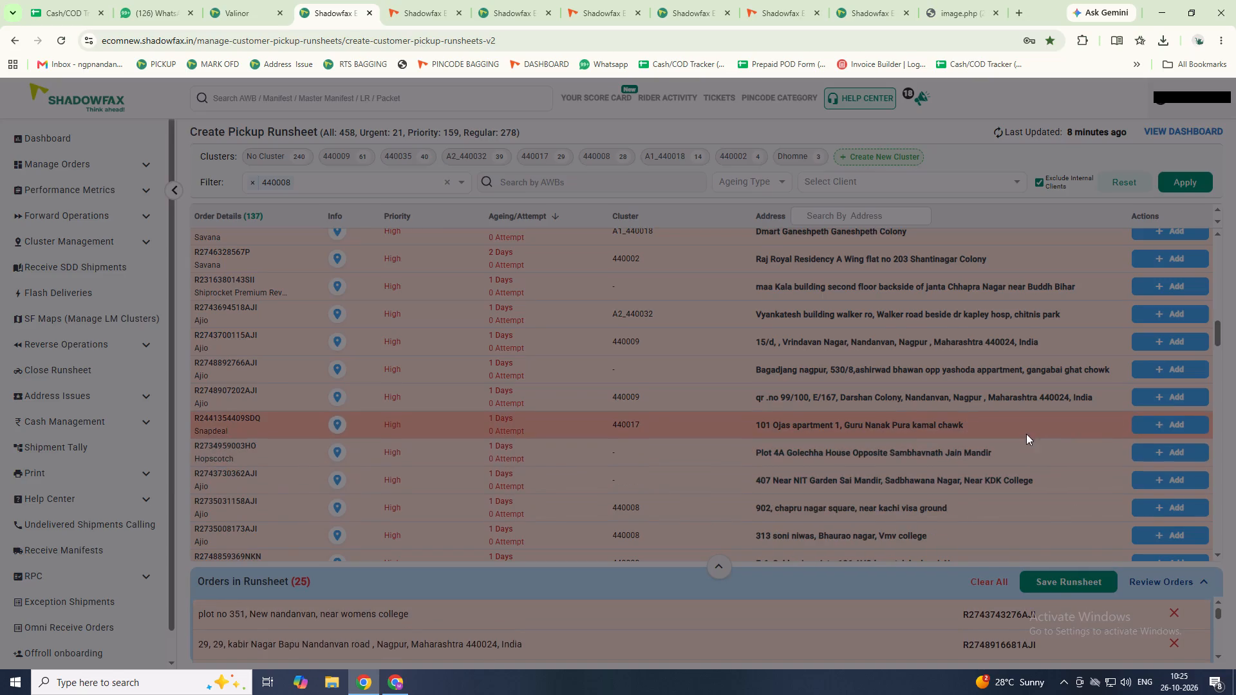
pyautogui.tripleClick(1220, 553)
pyautogui.tripleClick(1219, 557)
pyautogui.doubleClick(1219, 559)
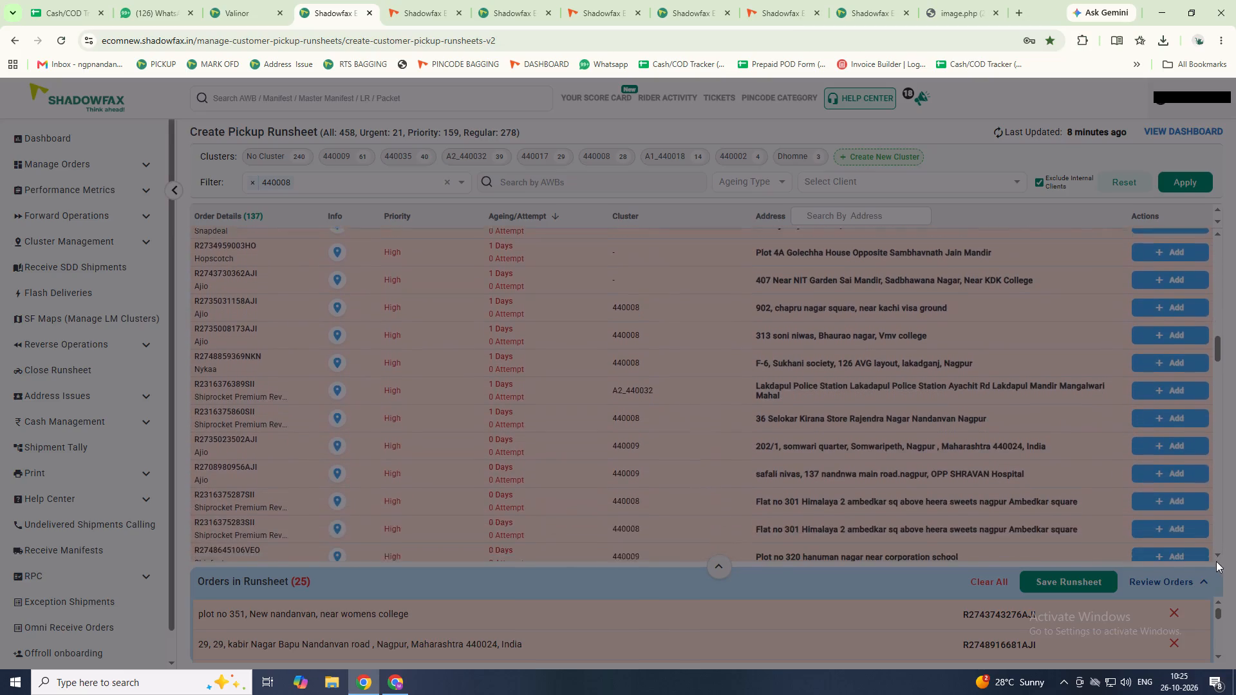
pyautogui.click(1150, 409)
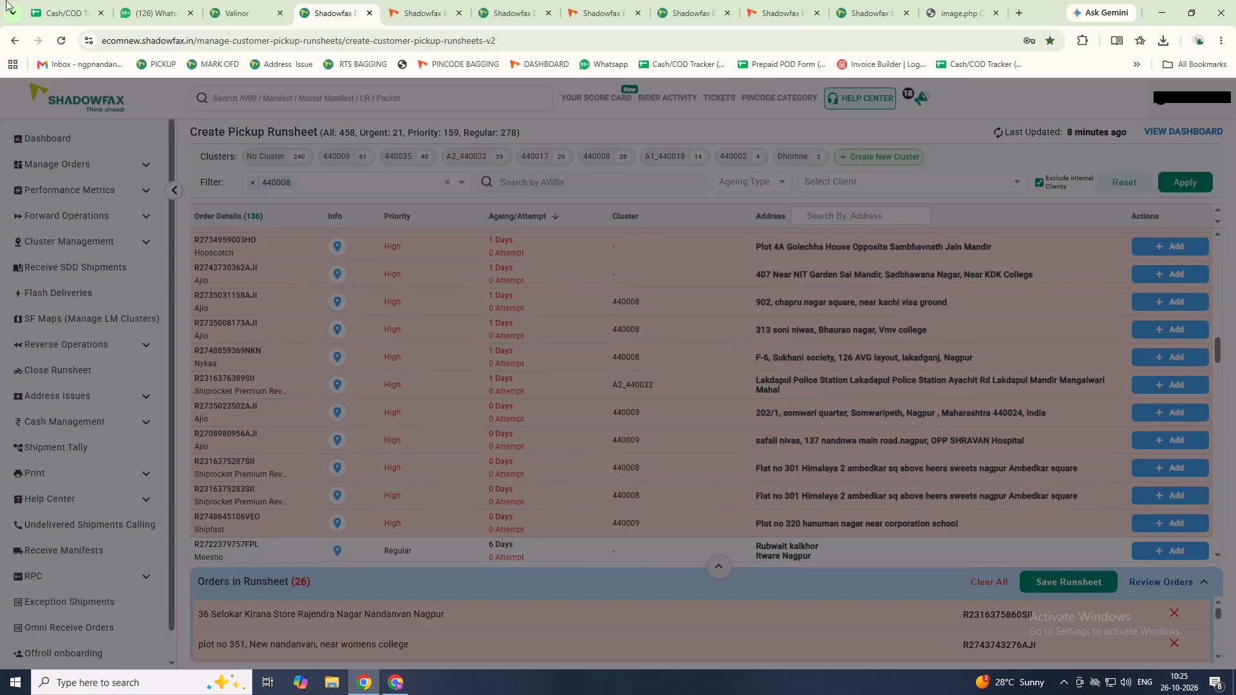
pyautogui.doubleClick(1219, 553)
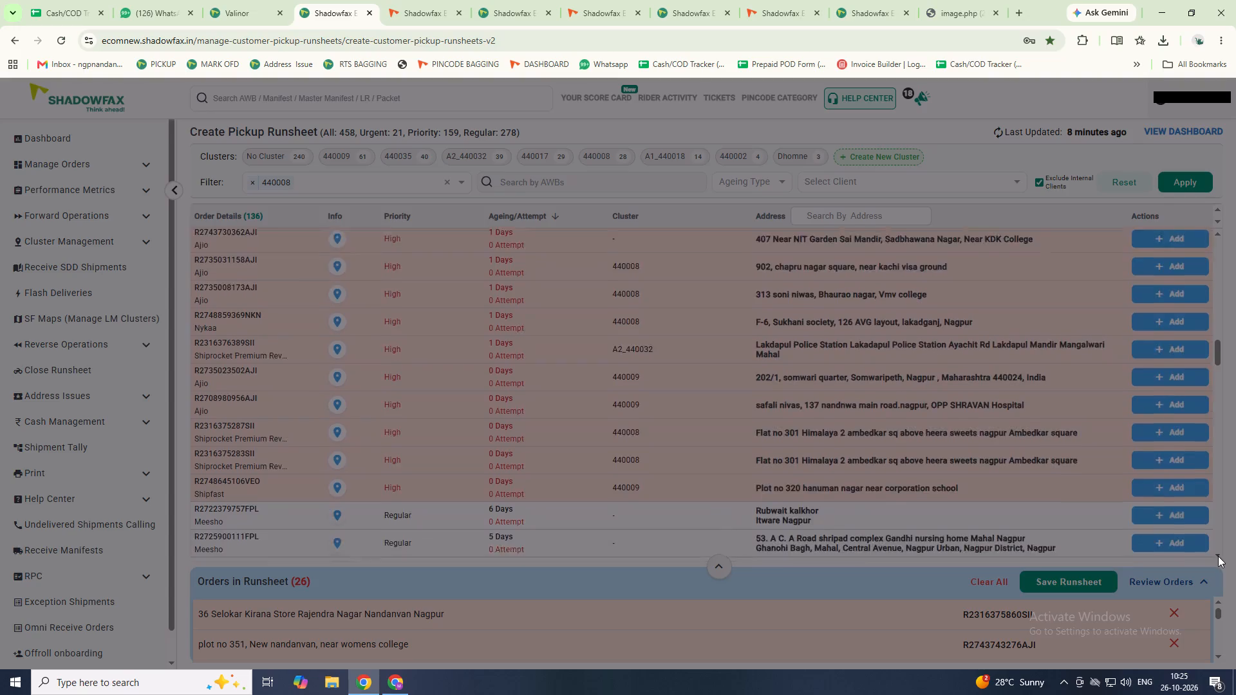
pyautogui.doubleClick(1218, 557)
pyautogui.click(1218, 559)
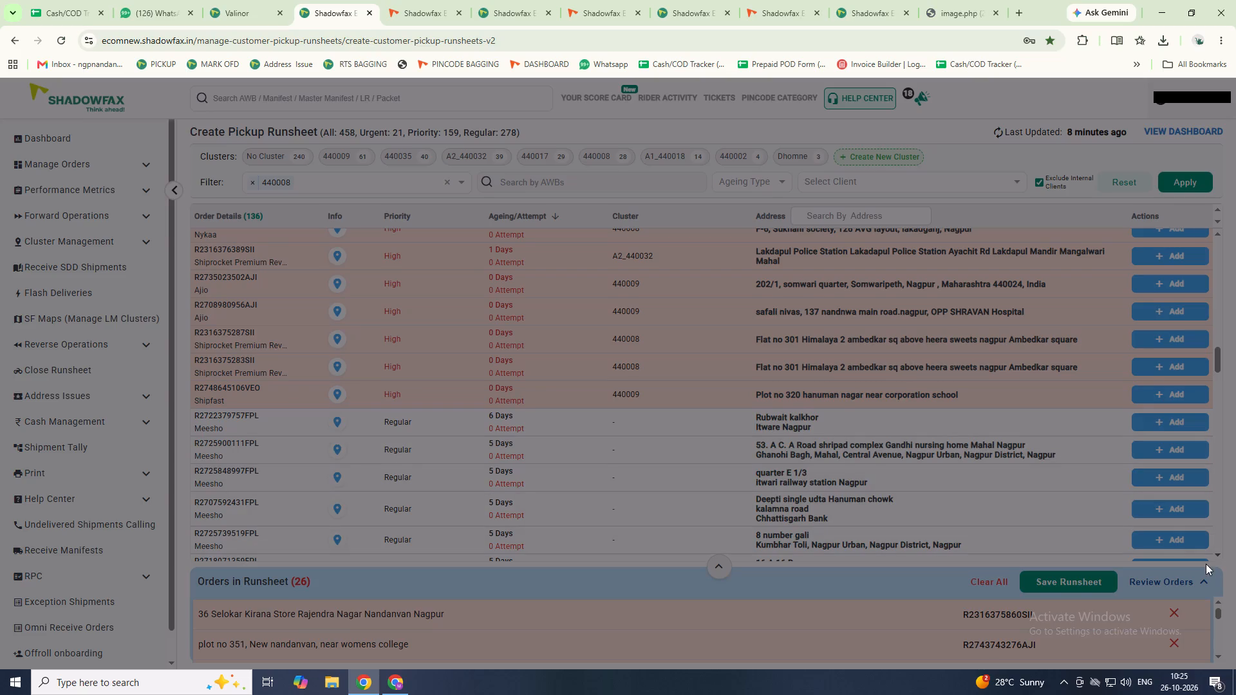
pyautogui.tripleClick(1219, 551)
pyautogui.doubleClick(1221, 553)
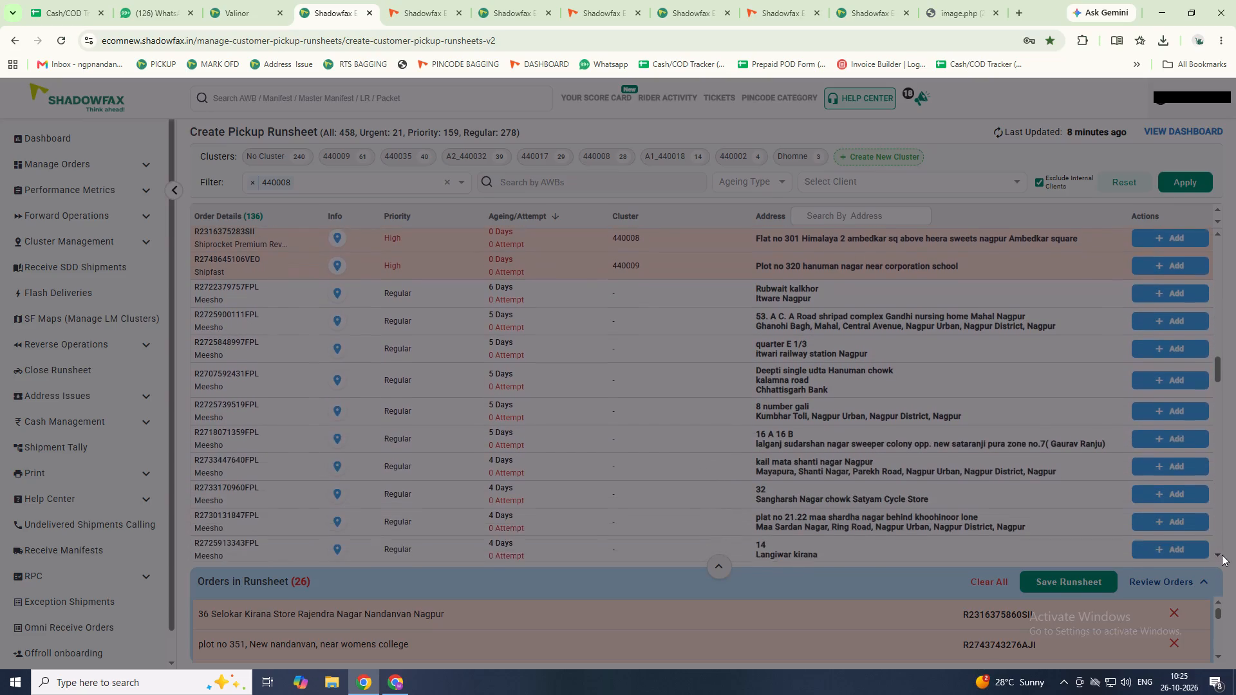
pyautogui.click(1222, 555)
pyautogui.tripleClick(1222, 555)
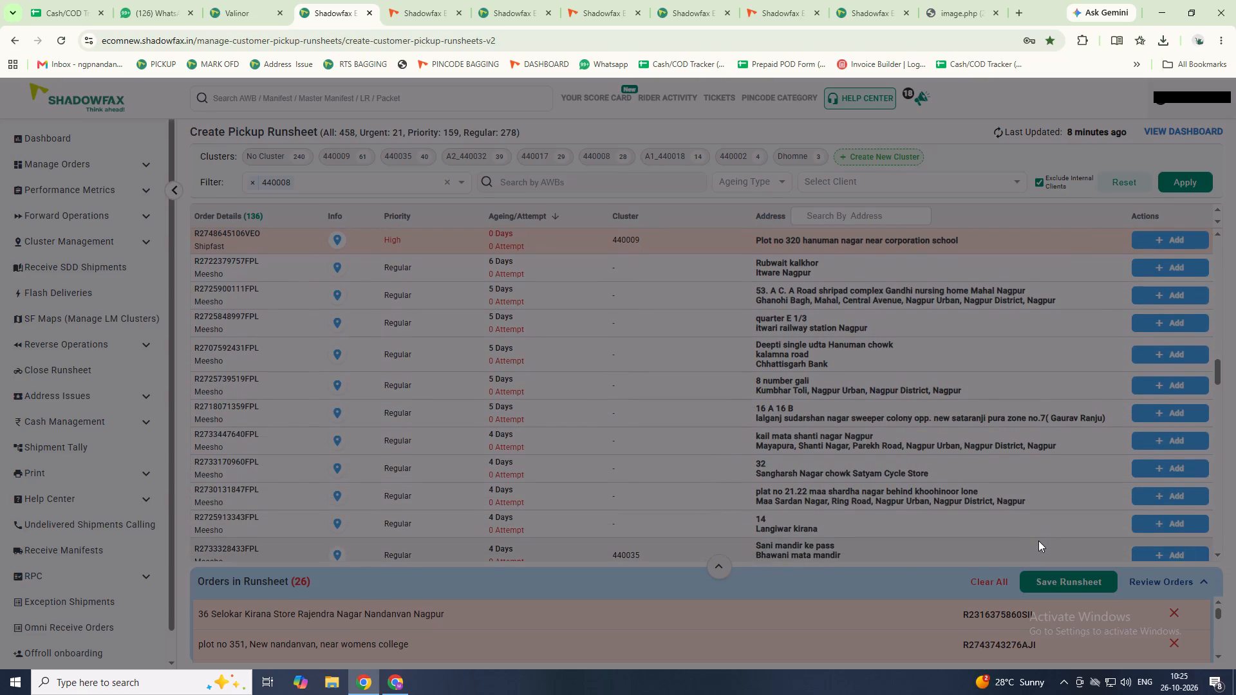
pyautogui.doubleClick(1217, 553)
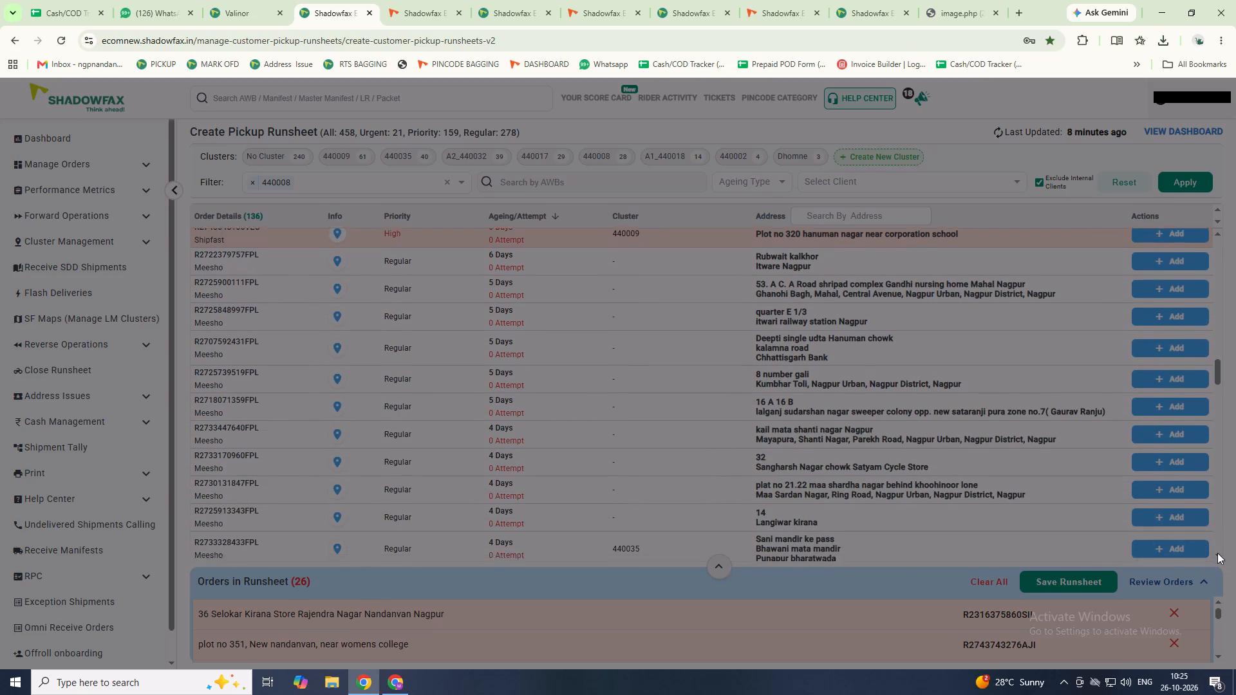
pyautogui.tripleClick(1217, 557)
pyautogui.tripleClick(1216, 560)
pyautogui.click(1215, 564)
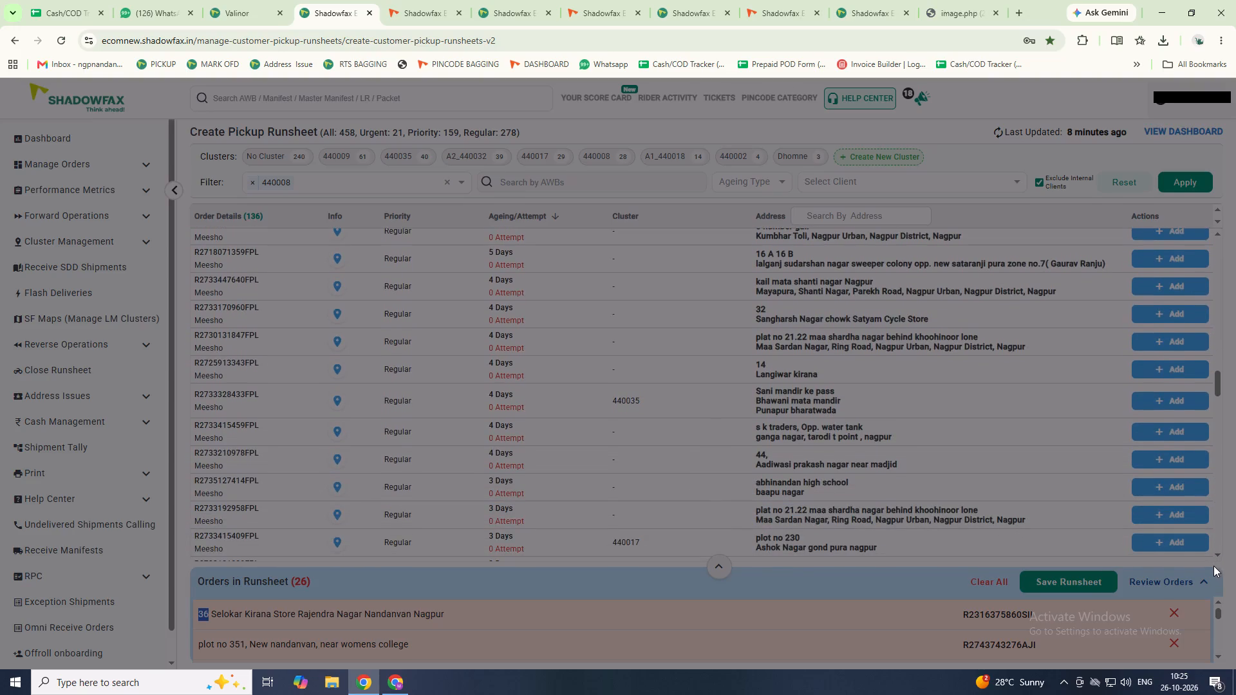
pyautogui.click(1213, 566)
pyautogui.tripleClick(1221, 557)
pyautogui.tripleClick(1220, 555)
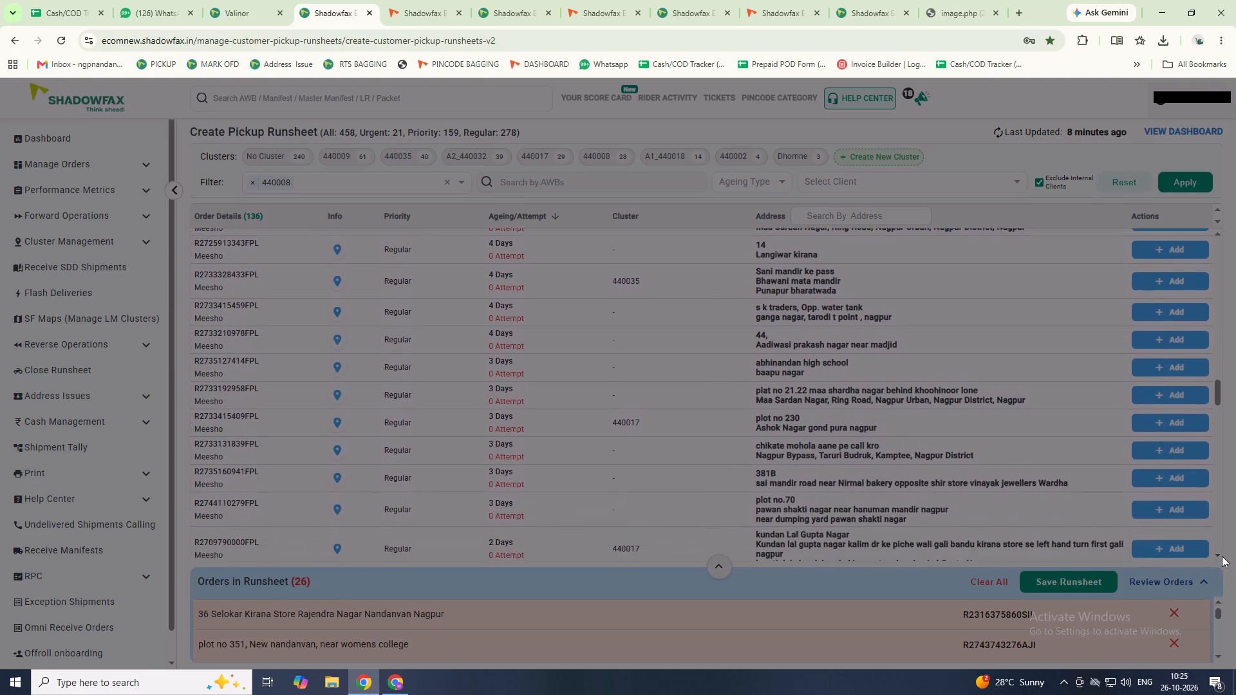
pyautogui.tripleClick(1222, 557)
pyautogui.tripleClick(1222, 557)
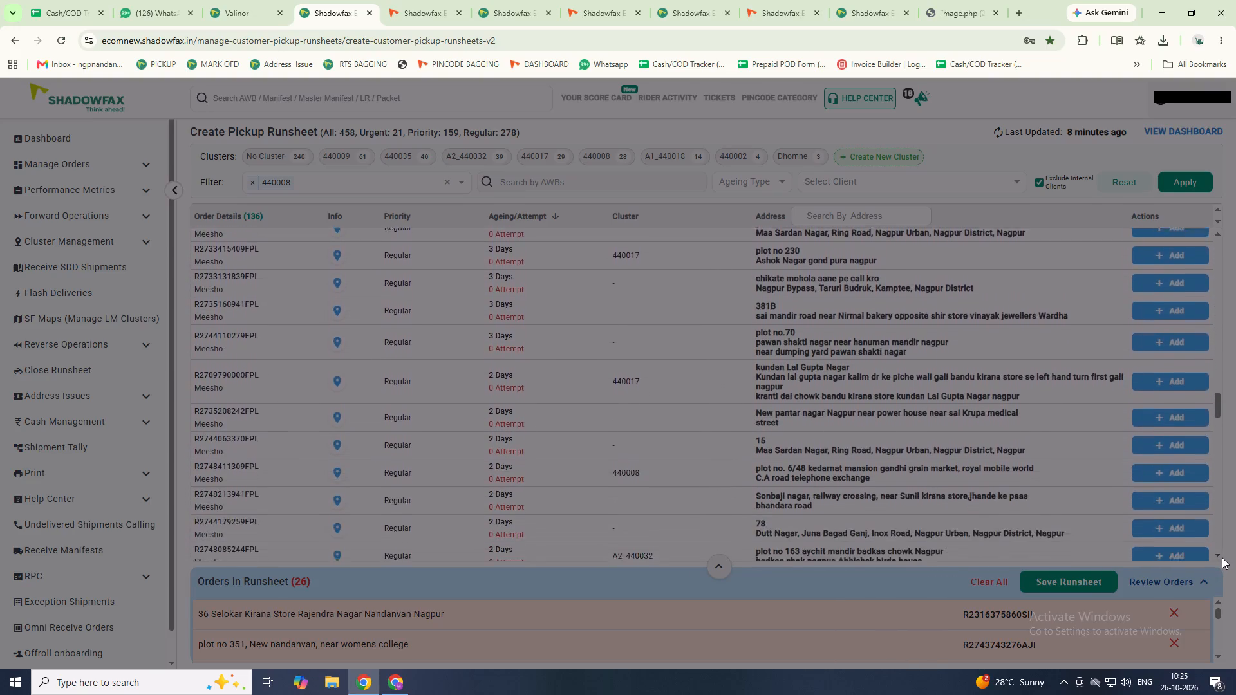
pyautogui.tripleClick(1222, 557)
pyautogui.tripleClick(1222, 557)
pyautogui.click(1222, 557)
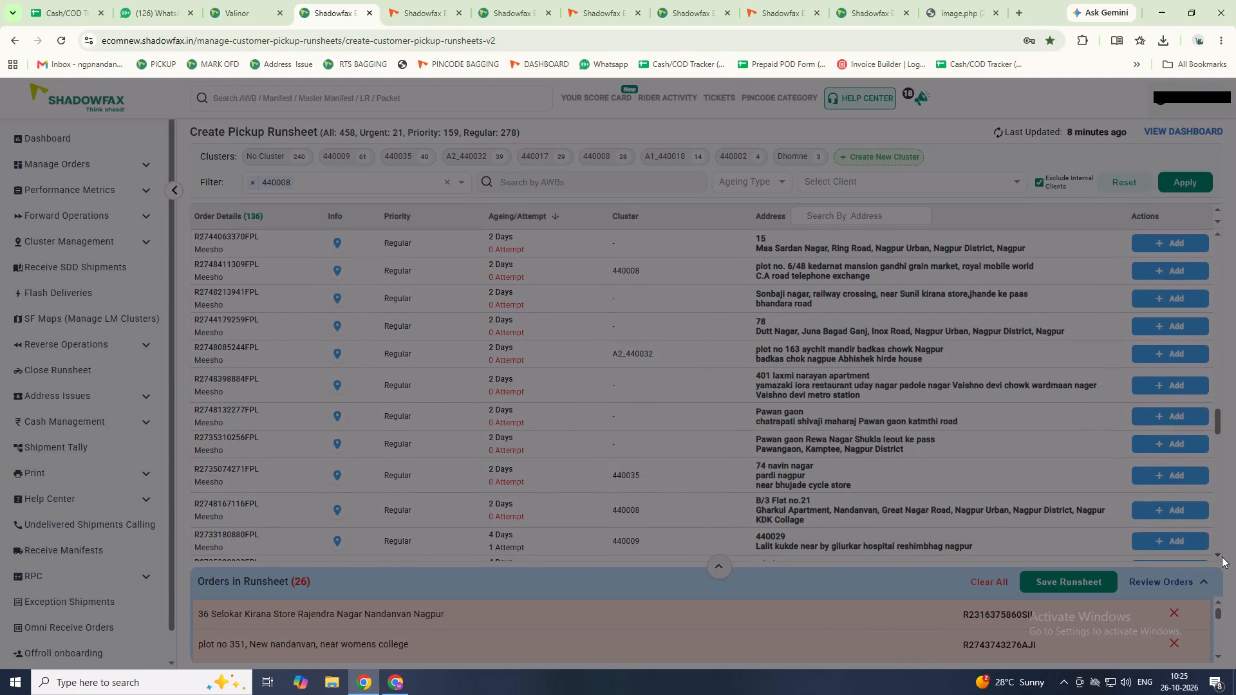
pyautogui.tripleClick(1222, 557)
pyautogui.tripleClick(1222, 558)
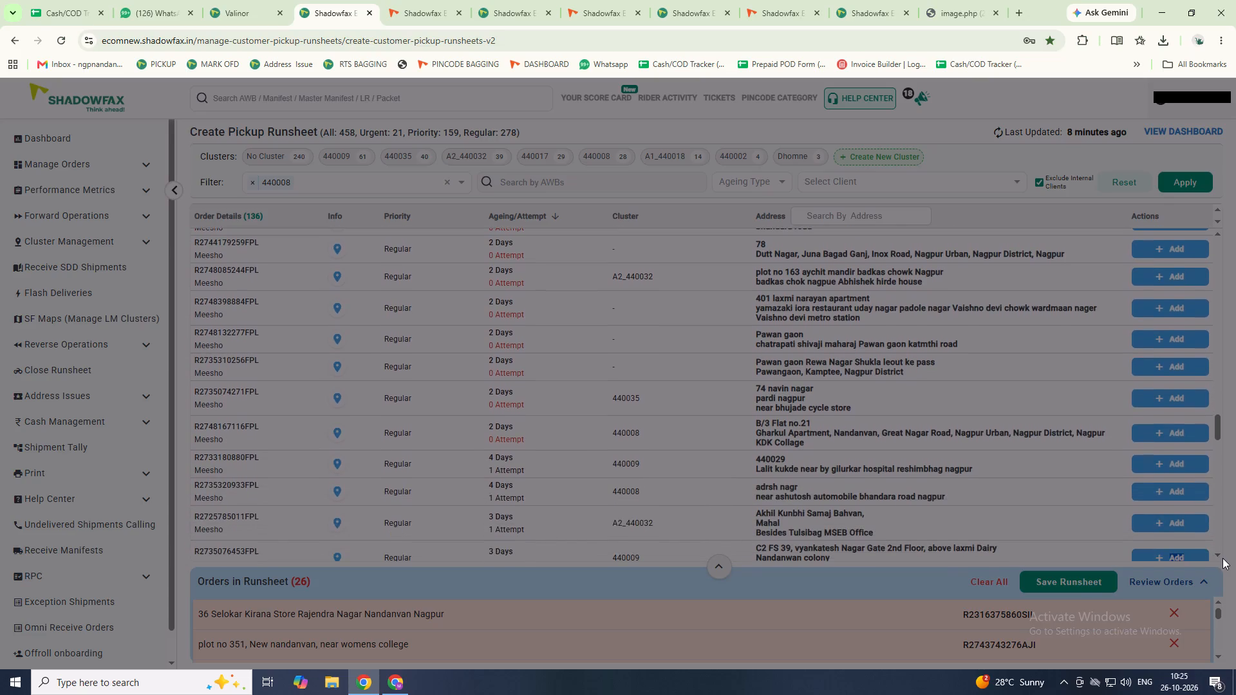
pyautogui.tripleClick(1218, 553)
pyautogui.tripleClick(1216, 551)
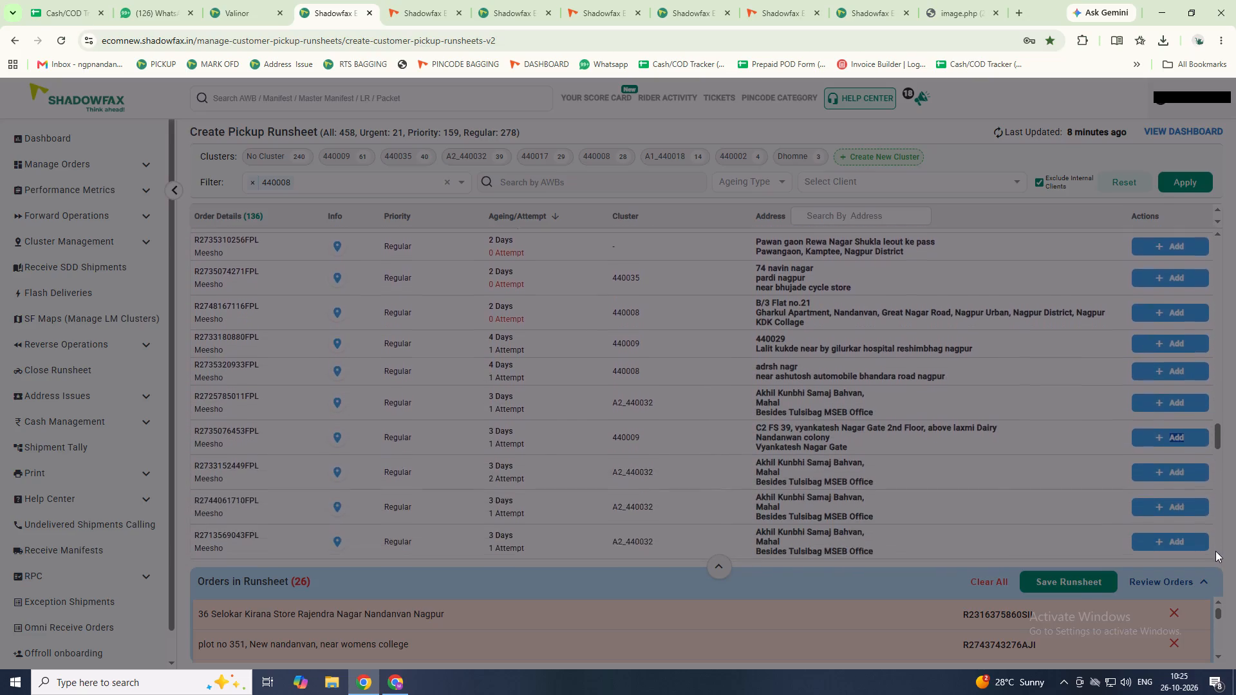
pyautogui.click(1215, 551)
pyautogui.click(1167, 380)
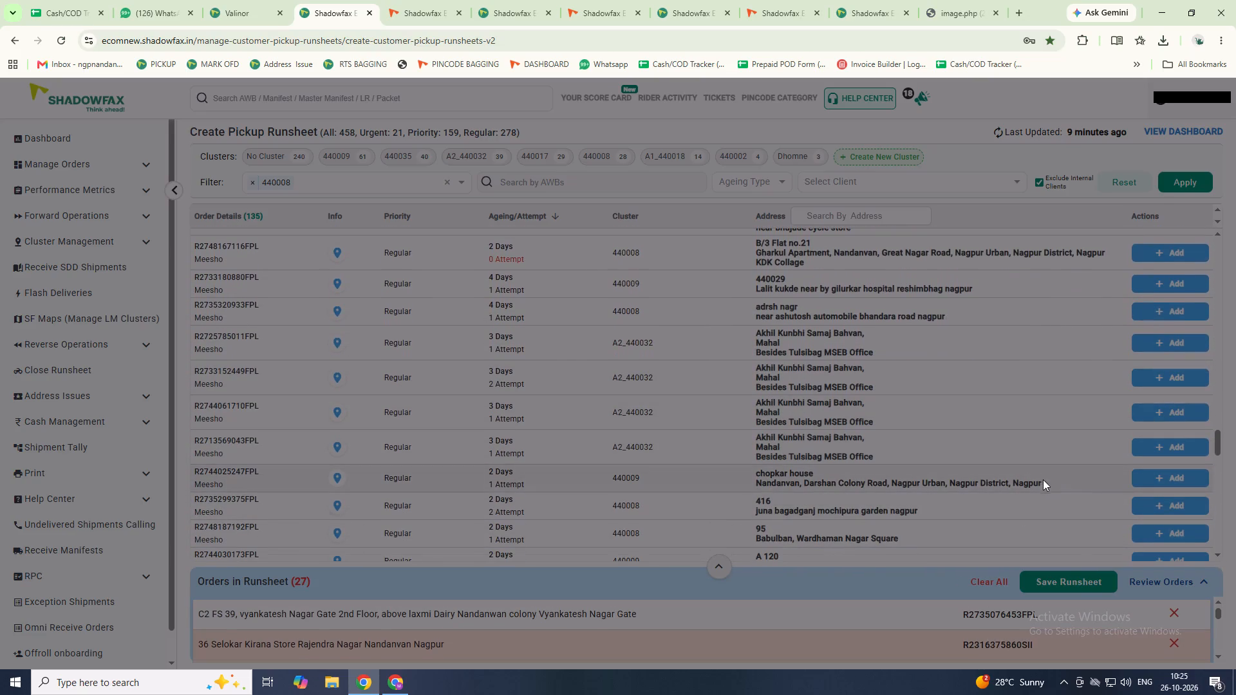
pyautogui.click(1143, 476)
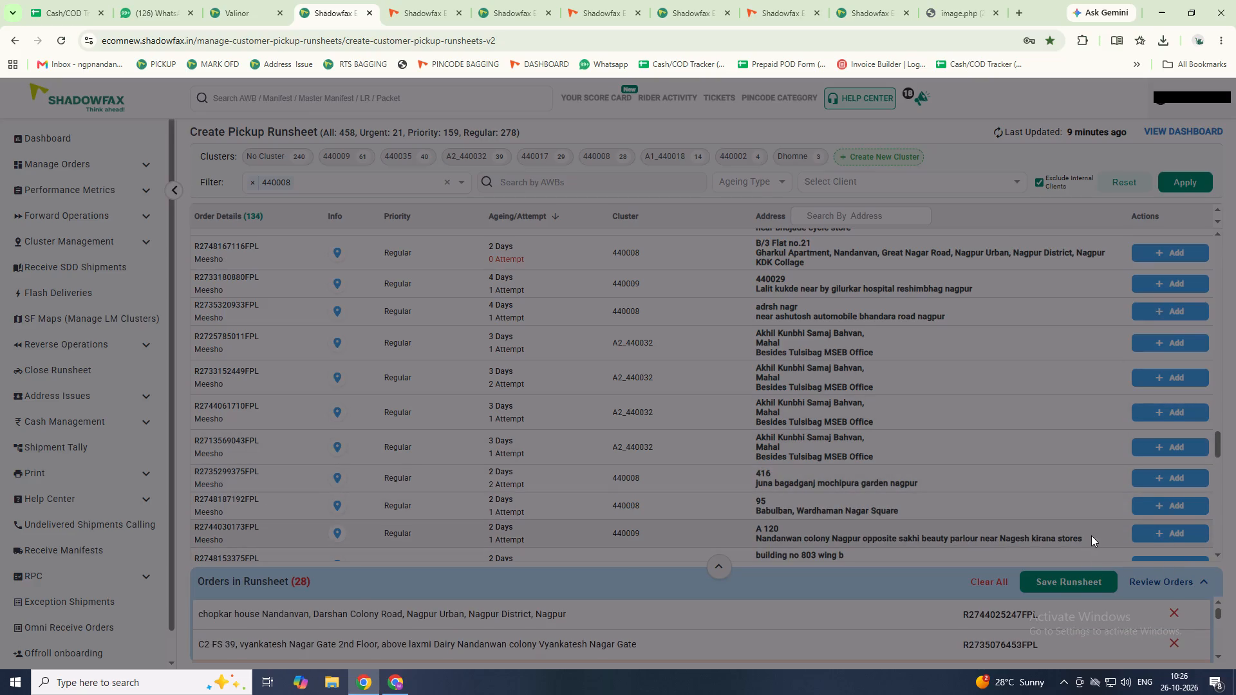
pyautogui.click(1161, 522)
pyautogui.click(1137, 526)
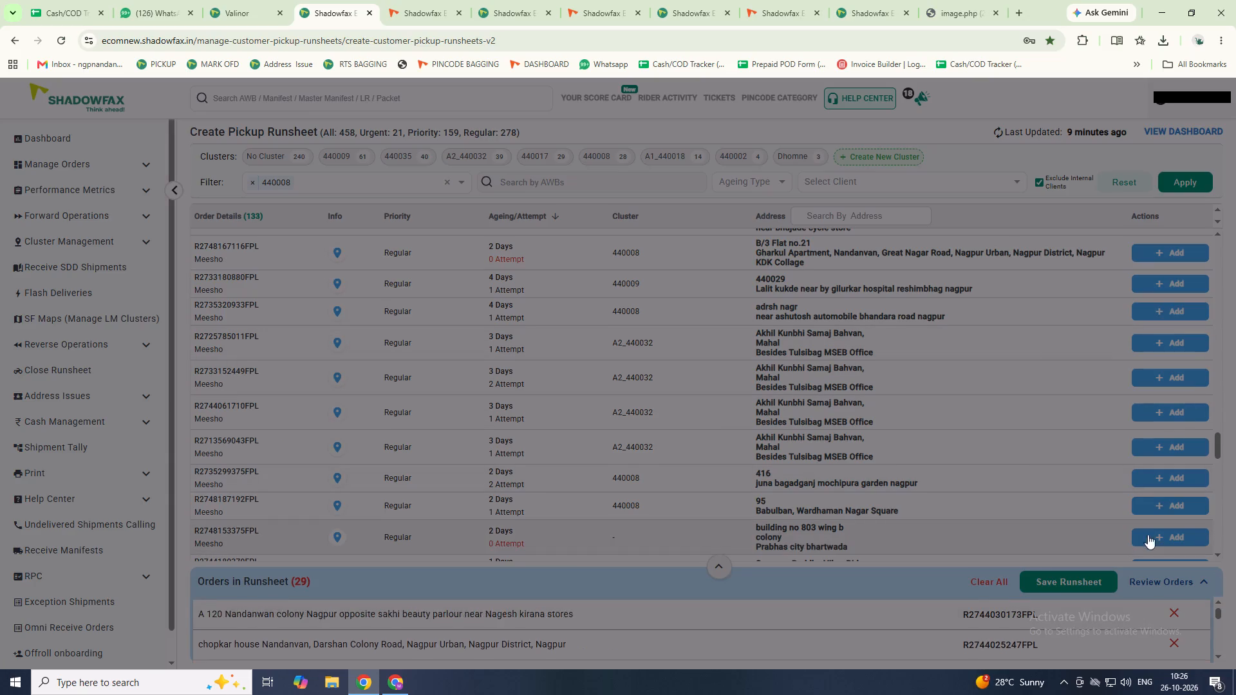
pyautogui.tripleClick(1216, 552)
pyautogui.tripleClick(1213, 553)
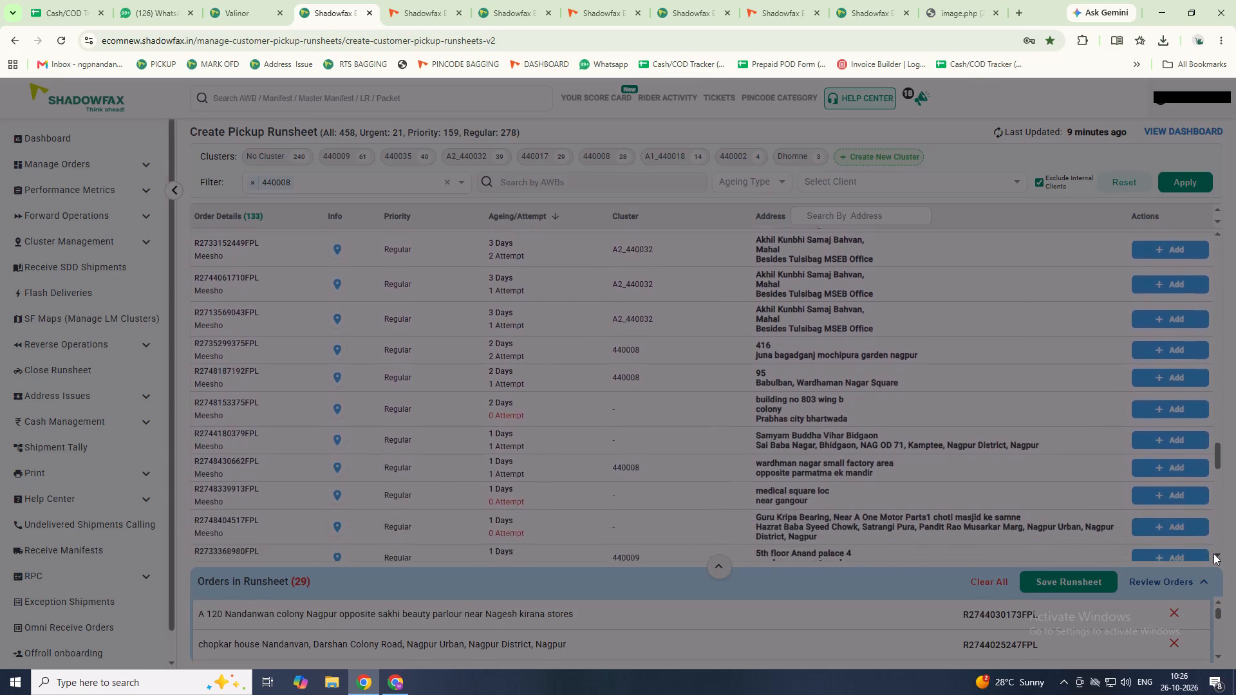
pyautogui.tripleClick(1213, 553)
pyautogui.tripleClick(1213, 552)
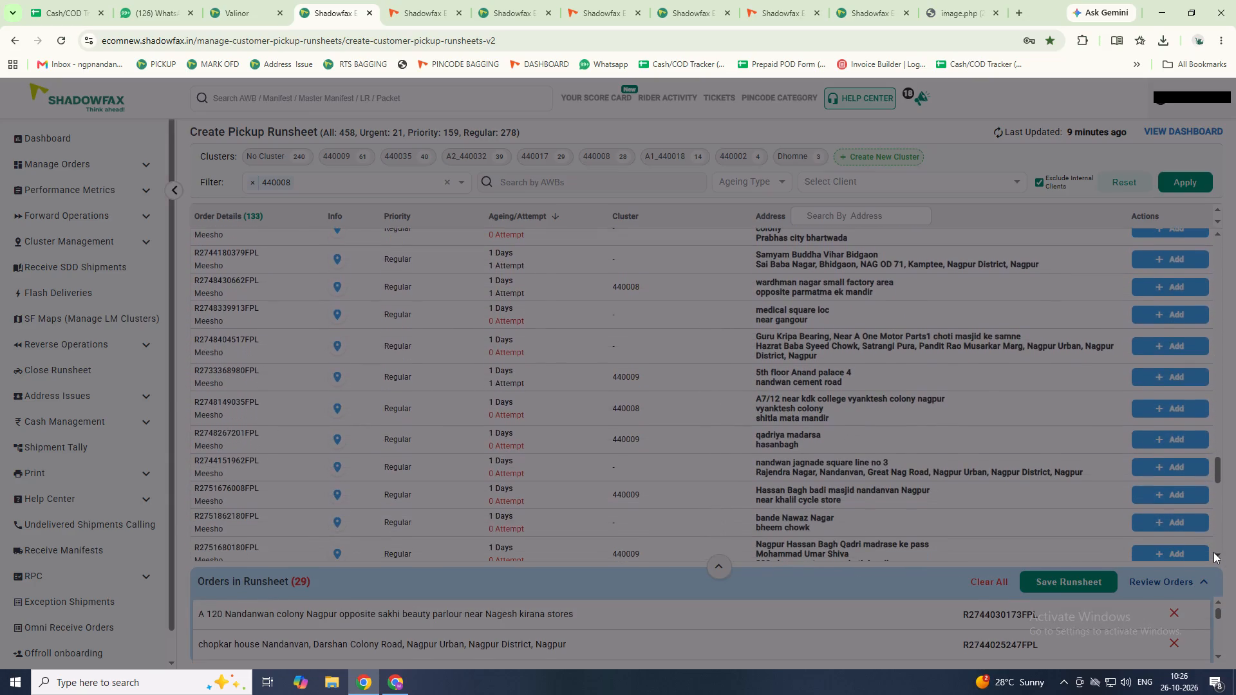
pyautogui.click(1173, 404)
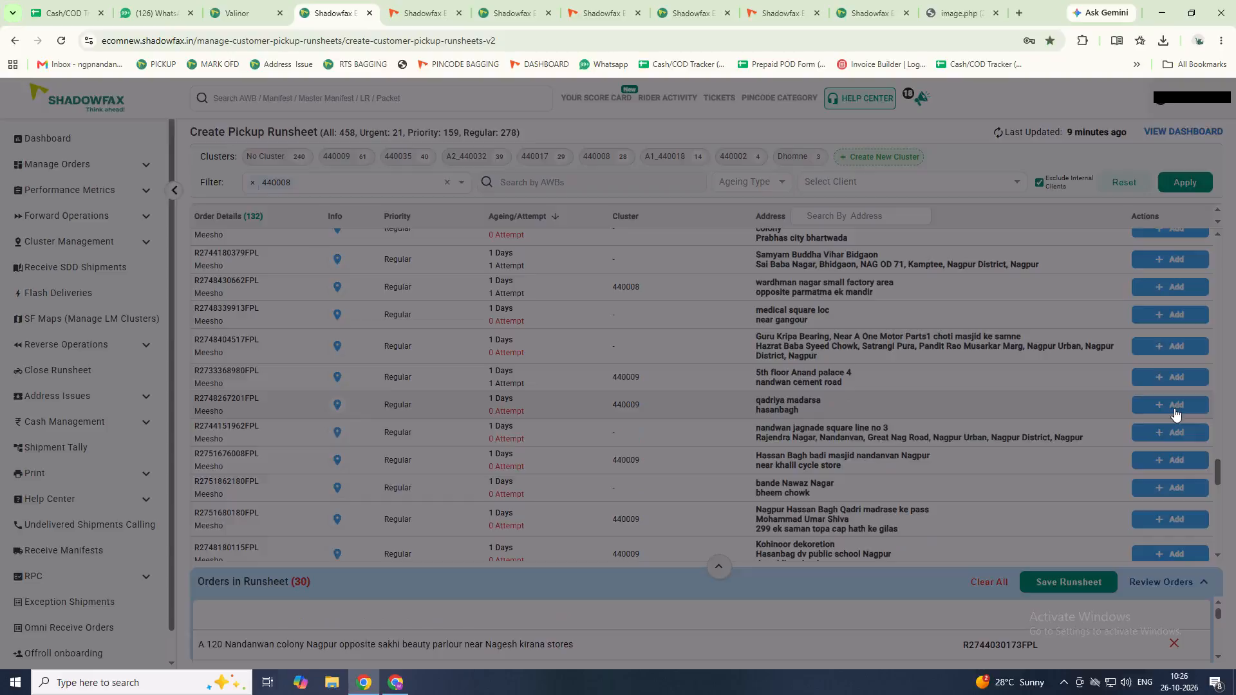
pyautogui.tripleClick(1218, 553)
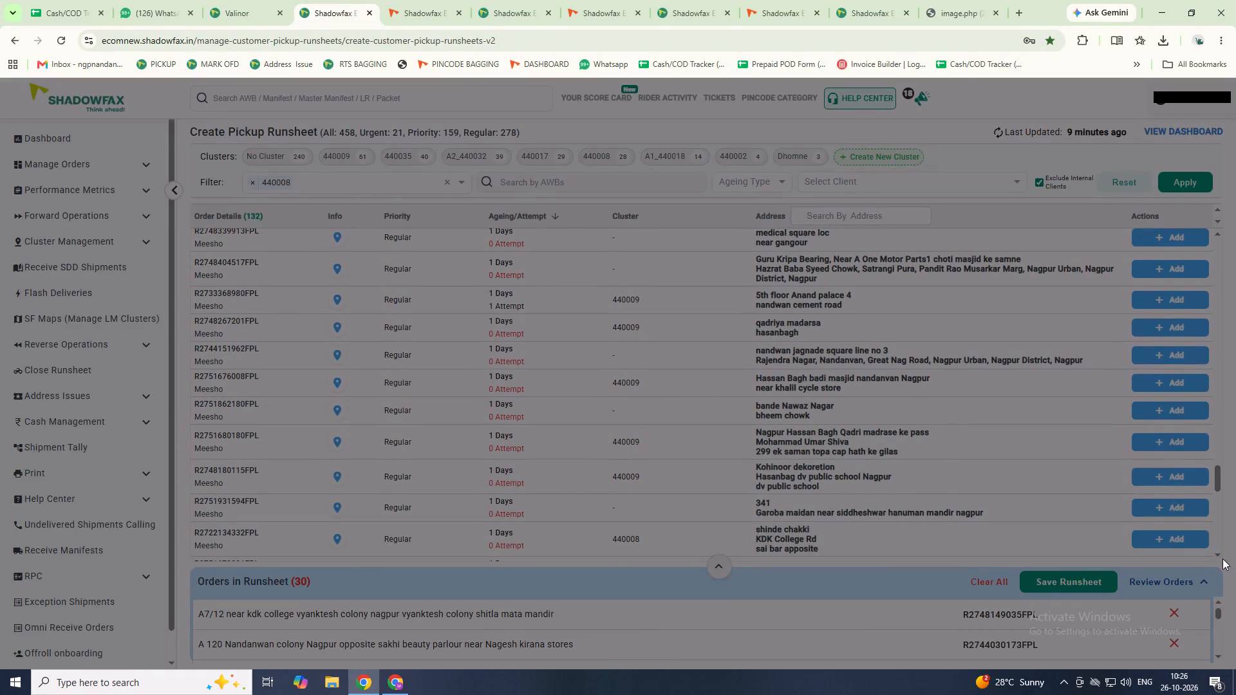
pyautogui.tripleClick(1221, 555)
pyautogui.tripleClick(1218, 555)
pyautogui.tripleClick(1217, 556)
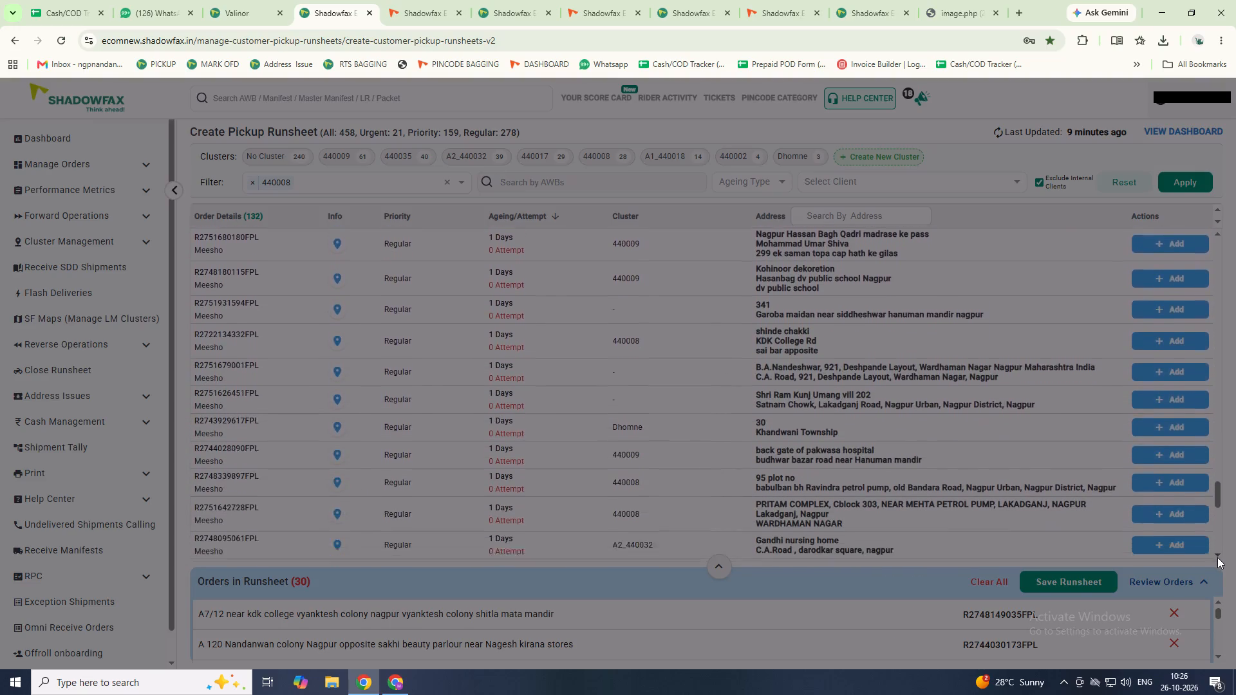
pyautogui.tripleClick(1217, 557)
pyautogui.tripleClick(1217, 557)
pyautogui.tripleClick(1217, 555)
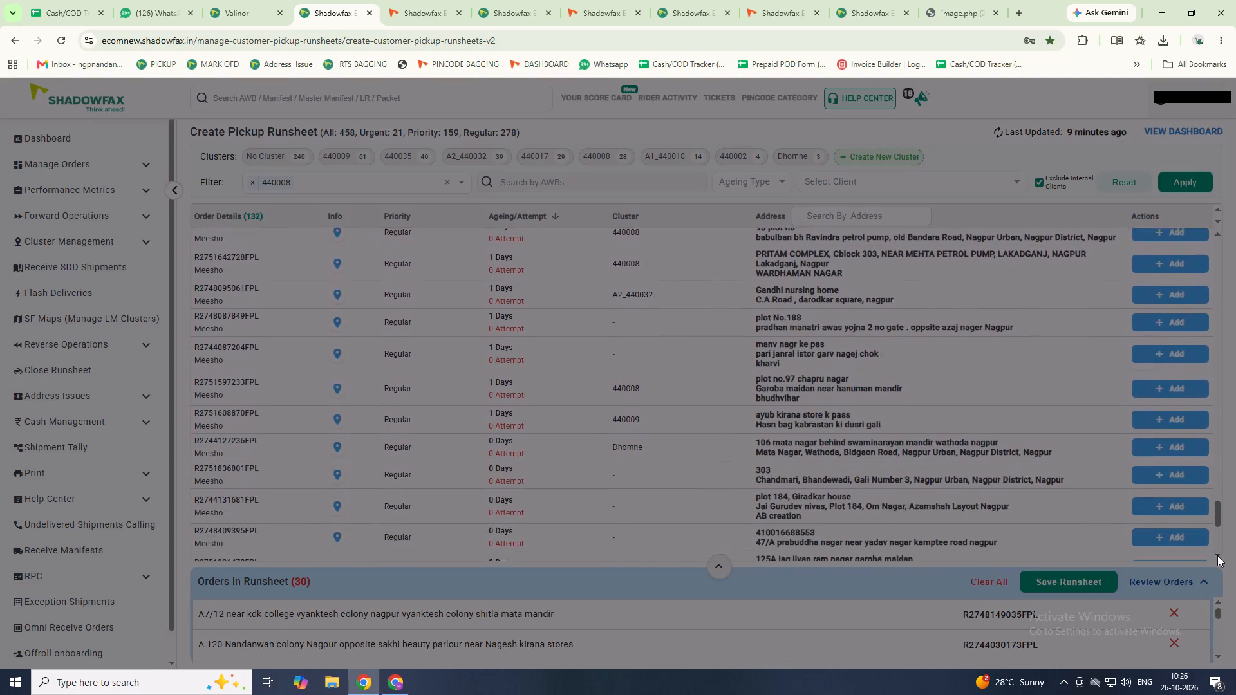
pyautogui.click(1217, 555)
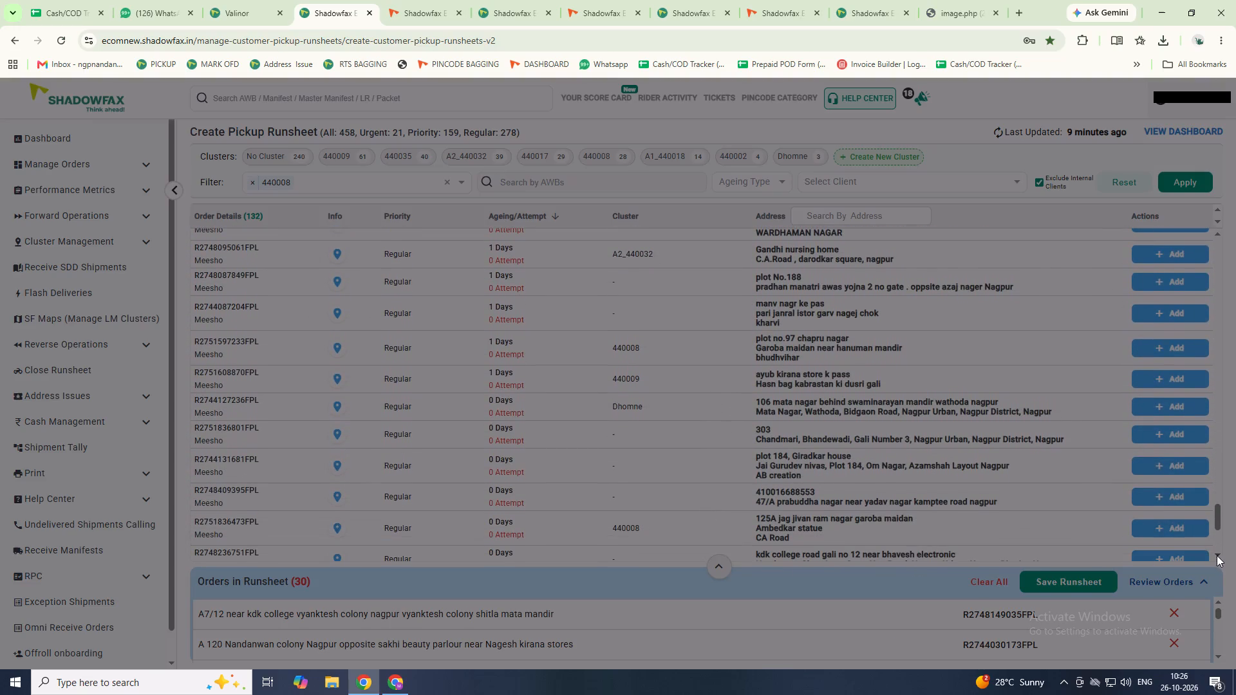
pyautogui.doubleClick(1219, 555)
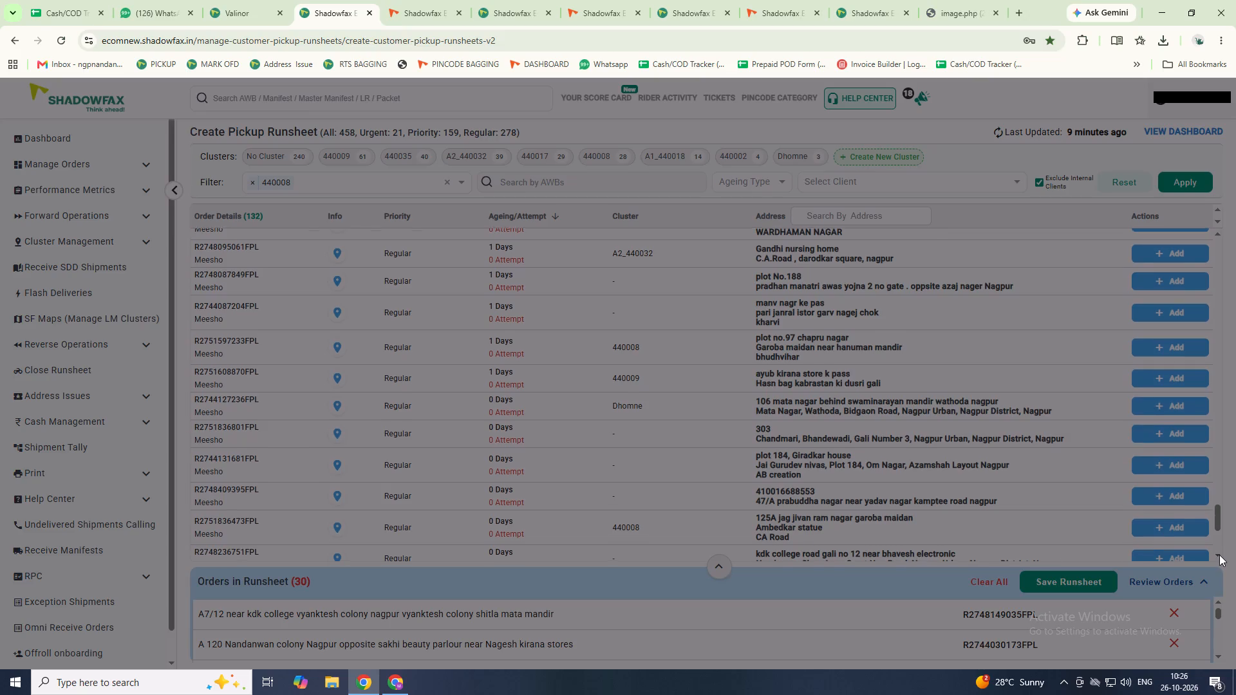
pyautogui.click(1194, 505)
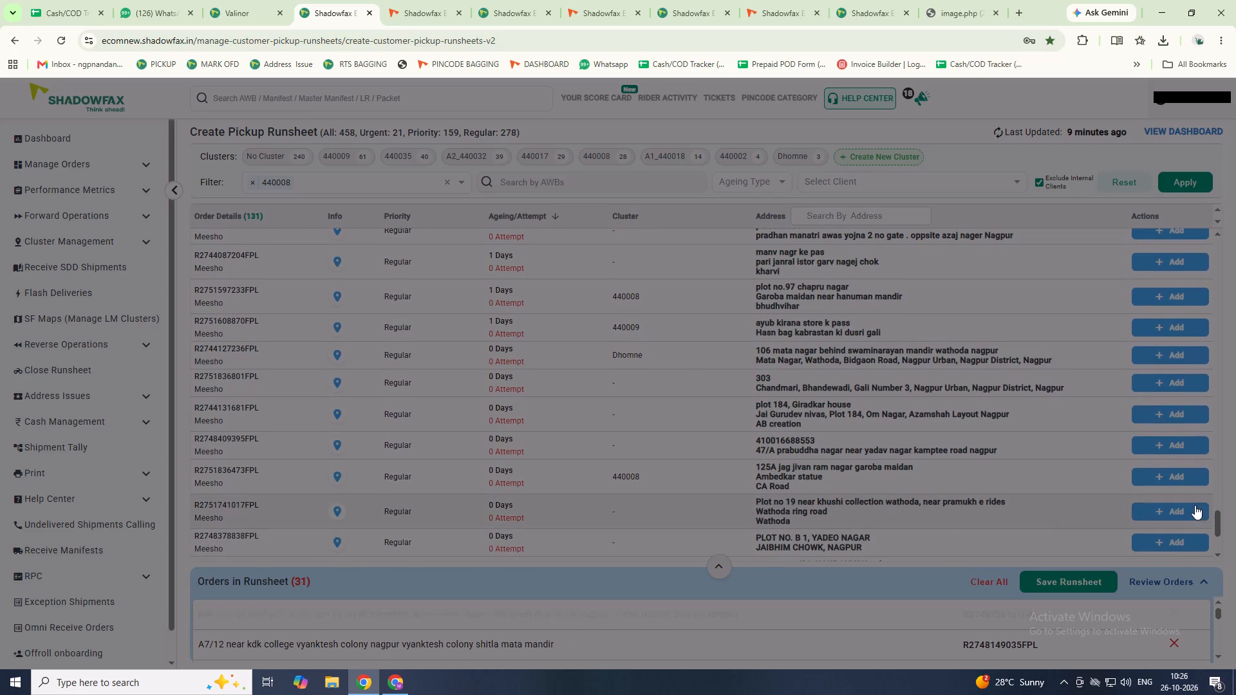
pyautogui.tripleClick(1220, 555)
pyautogui.doubleClick(1220, 556)
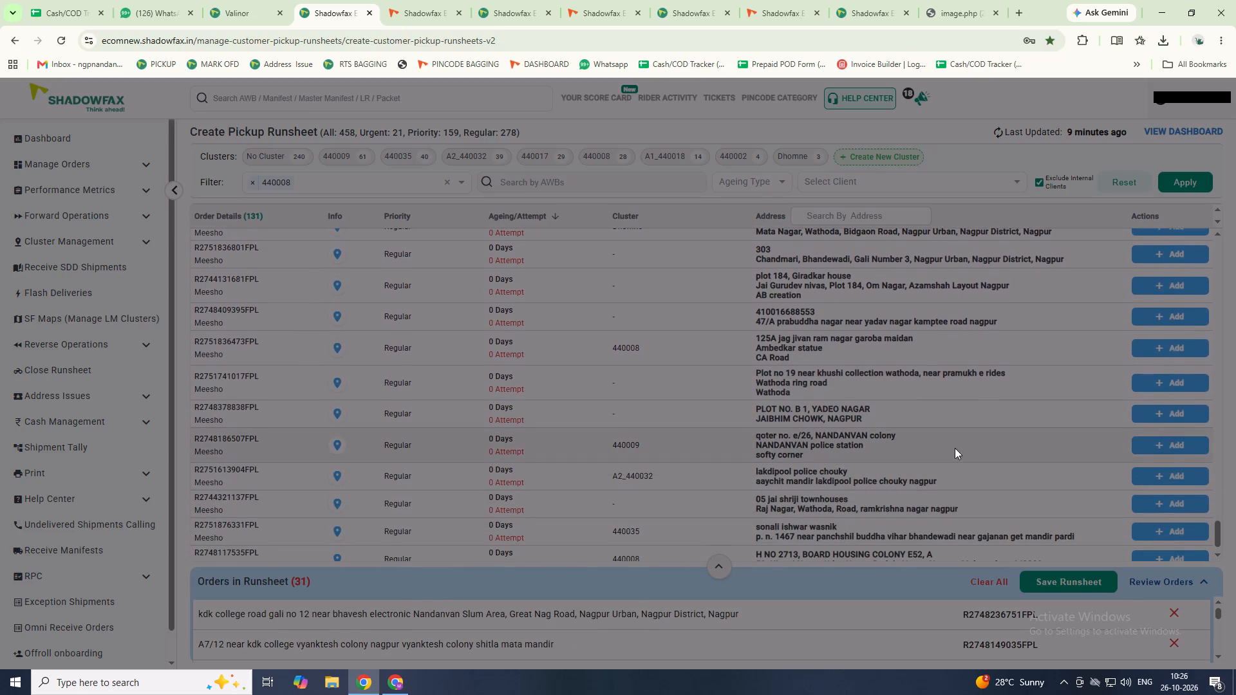
pyautogui.click(1162, 445)
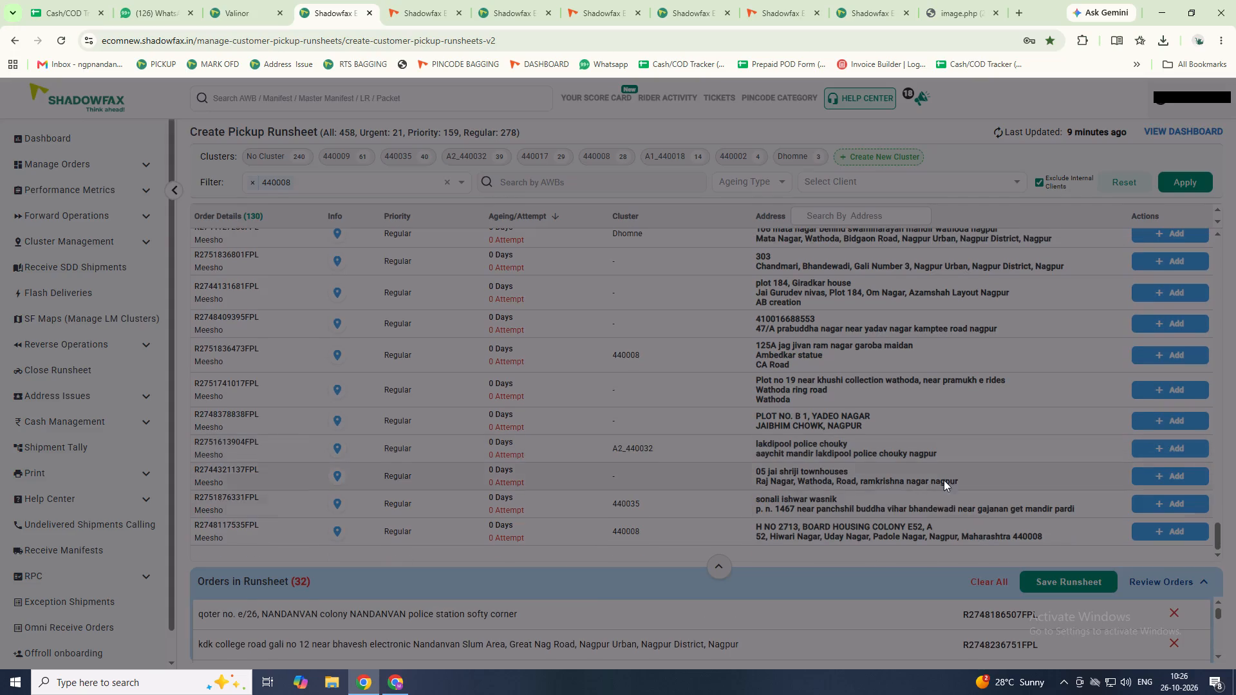
# Reapply the 440008 filter and save the pickup runsheet with the selected orders.
pyautogui.doubleClick(1217, 553)
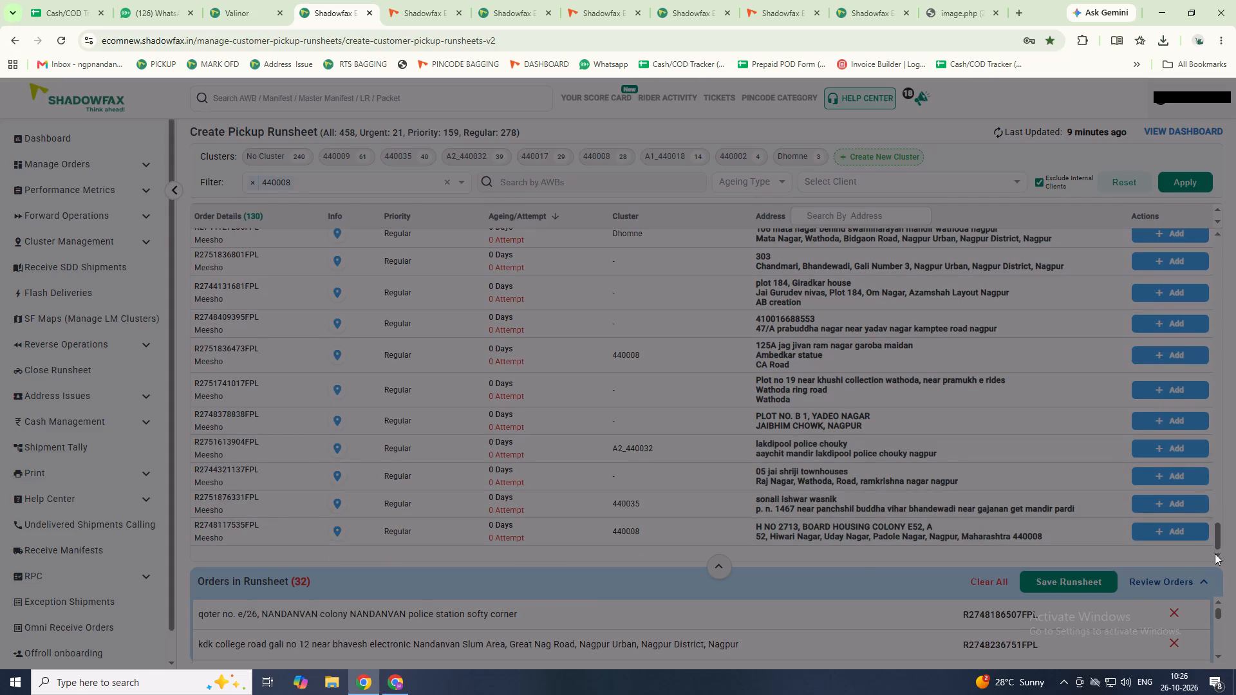
pyautogui.click(1212, 554)
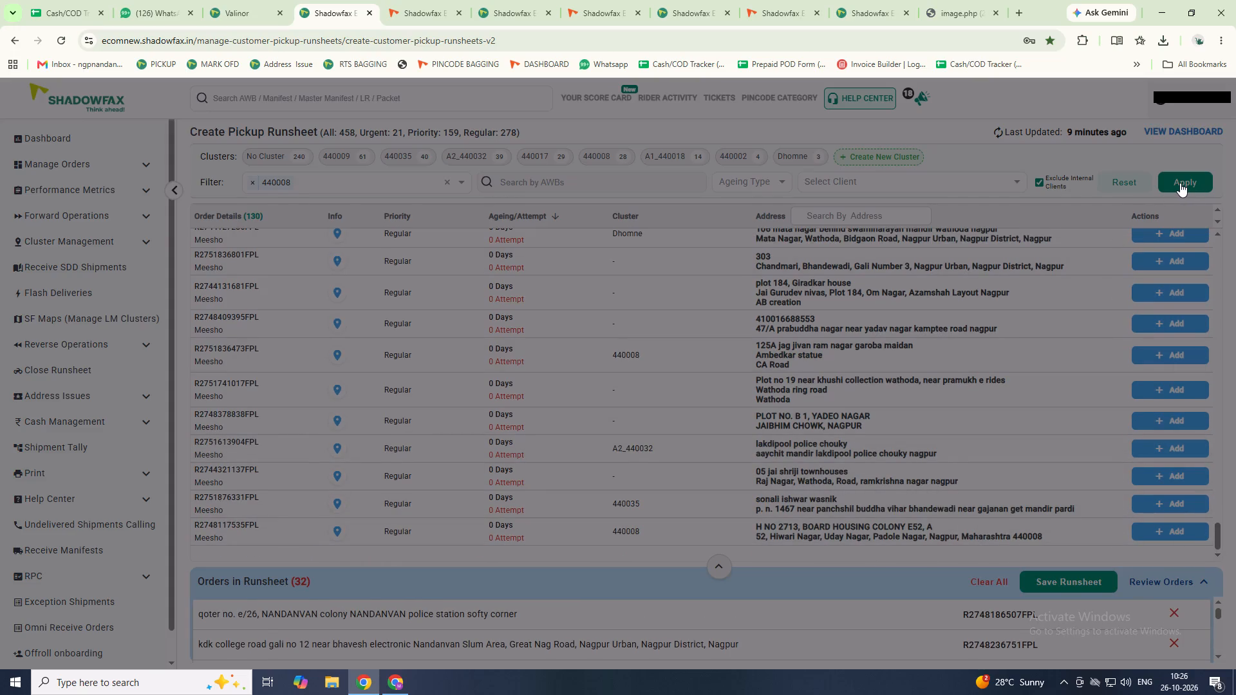
pyautogui.click(1180, 183)
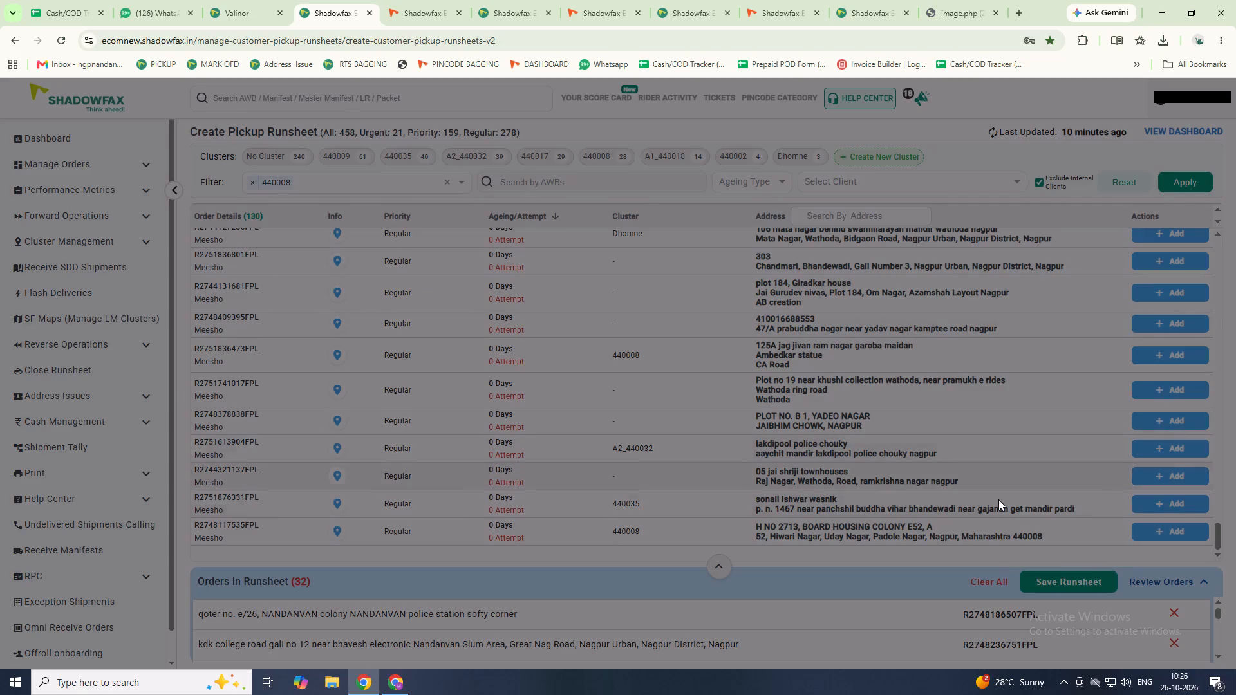
pyautogui.click(1068, 583)
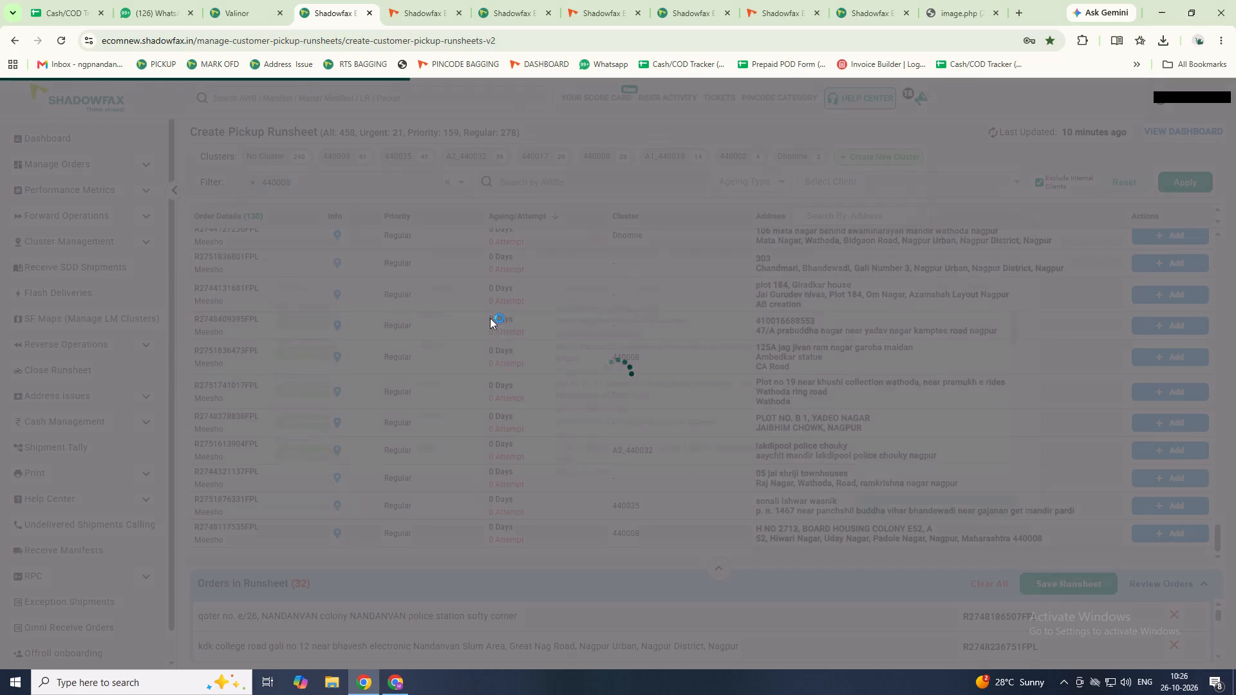
pyautogui.click(968, 522)
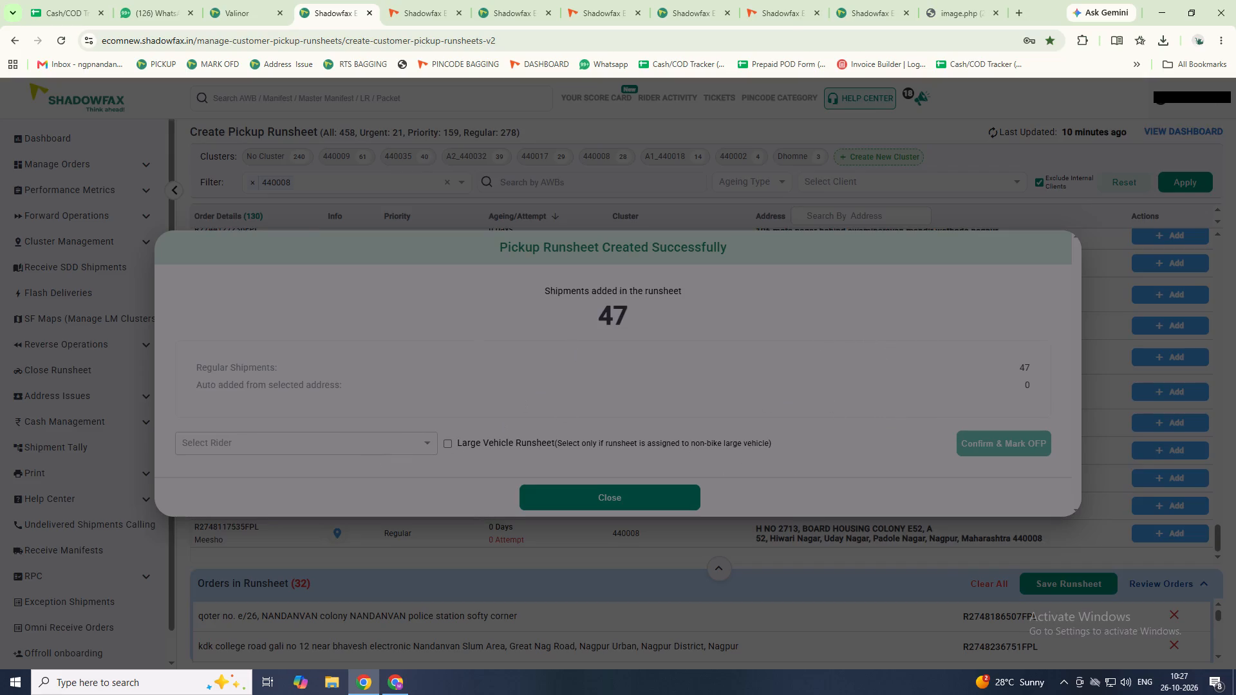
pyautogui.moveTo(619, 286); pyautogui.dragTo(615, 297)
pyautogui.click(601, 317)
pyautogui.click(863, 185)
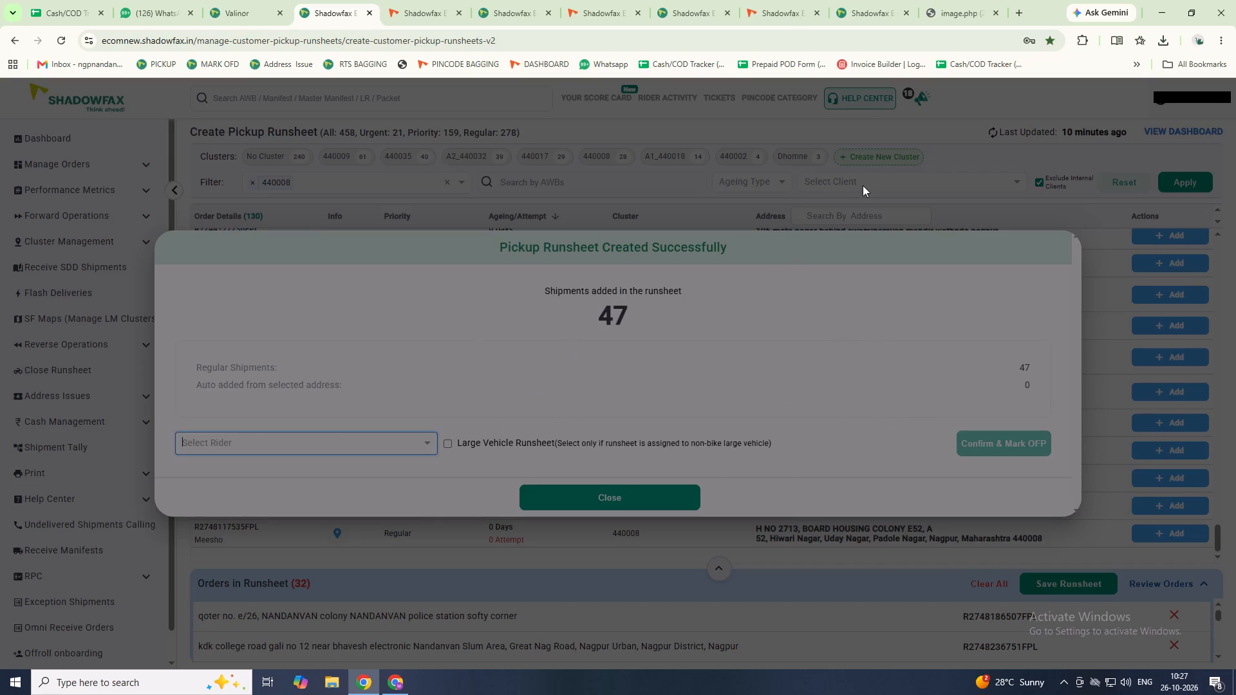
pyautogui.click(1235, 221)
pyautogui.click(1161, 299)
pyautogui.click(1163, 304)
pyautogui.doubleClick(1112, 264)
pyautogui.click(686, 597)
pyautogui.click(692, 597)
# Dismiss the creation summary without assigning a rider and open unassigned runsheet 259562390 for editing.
pyautogui.click(607, 496)
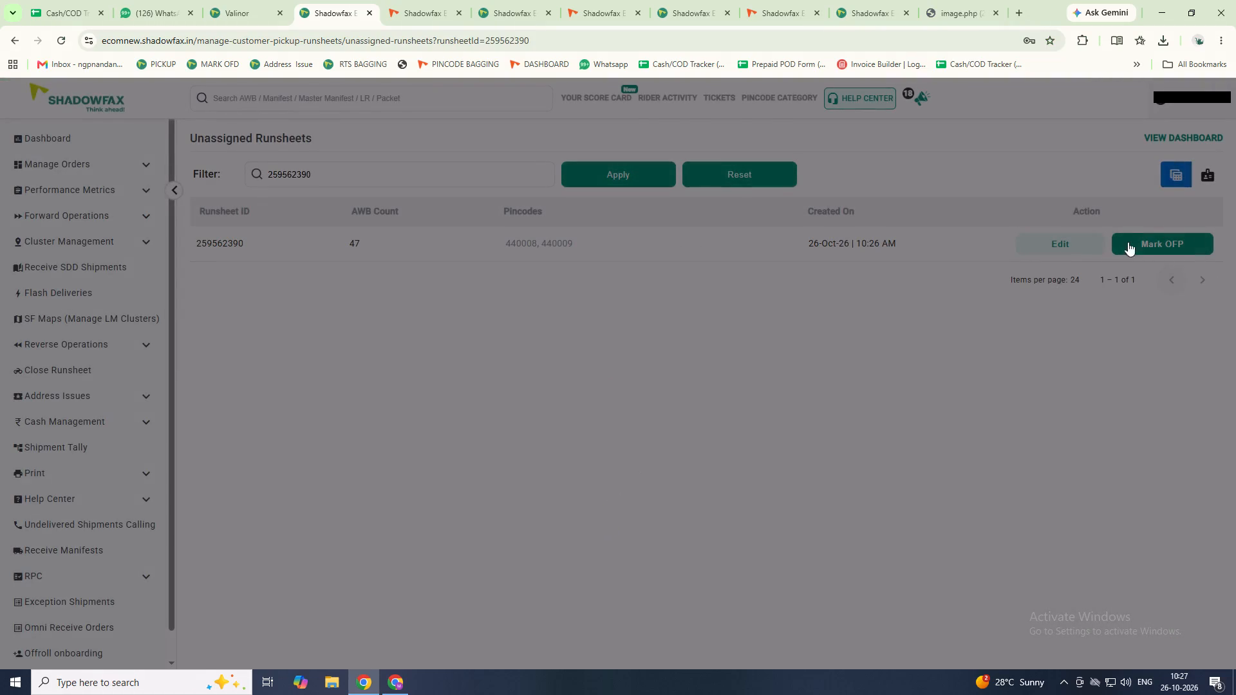
pyautogui.click(1074, 245)
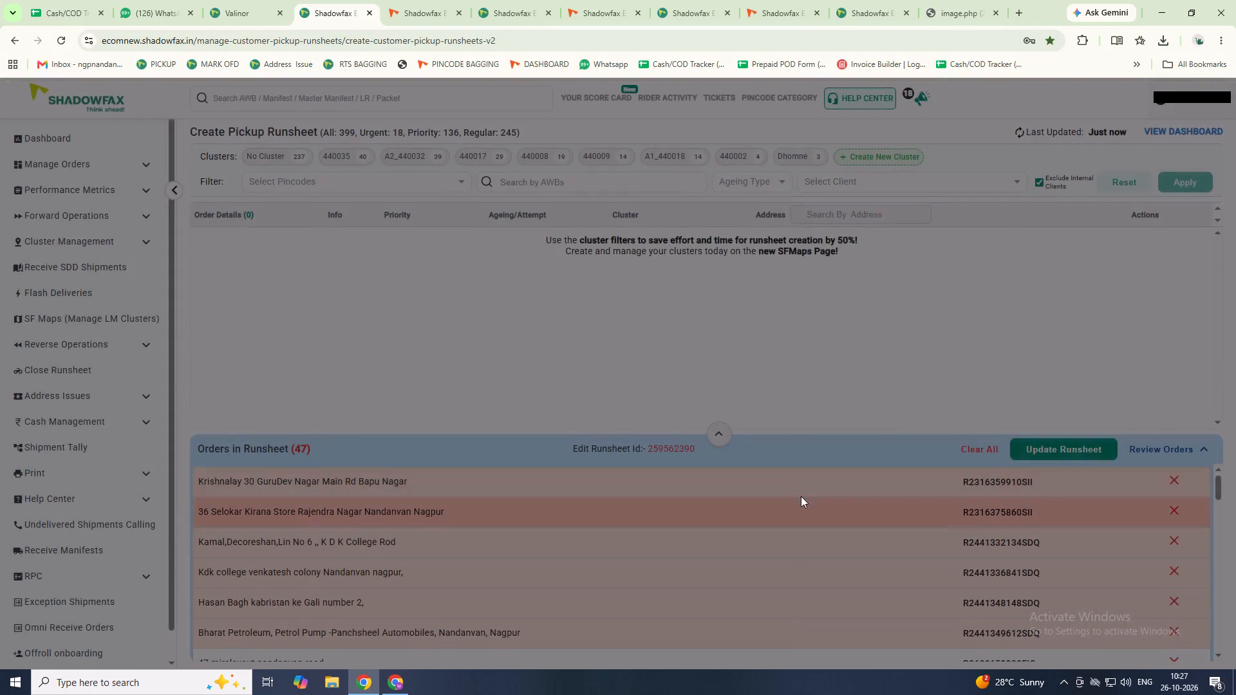
pyautogui.scroll(-20, 802, 535)
pyautogui.scroll(-6, 802, 535)
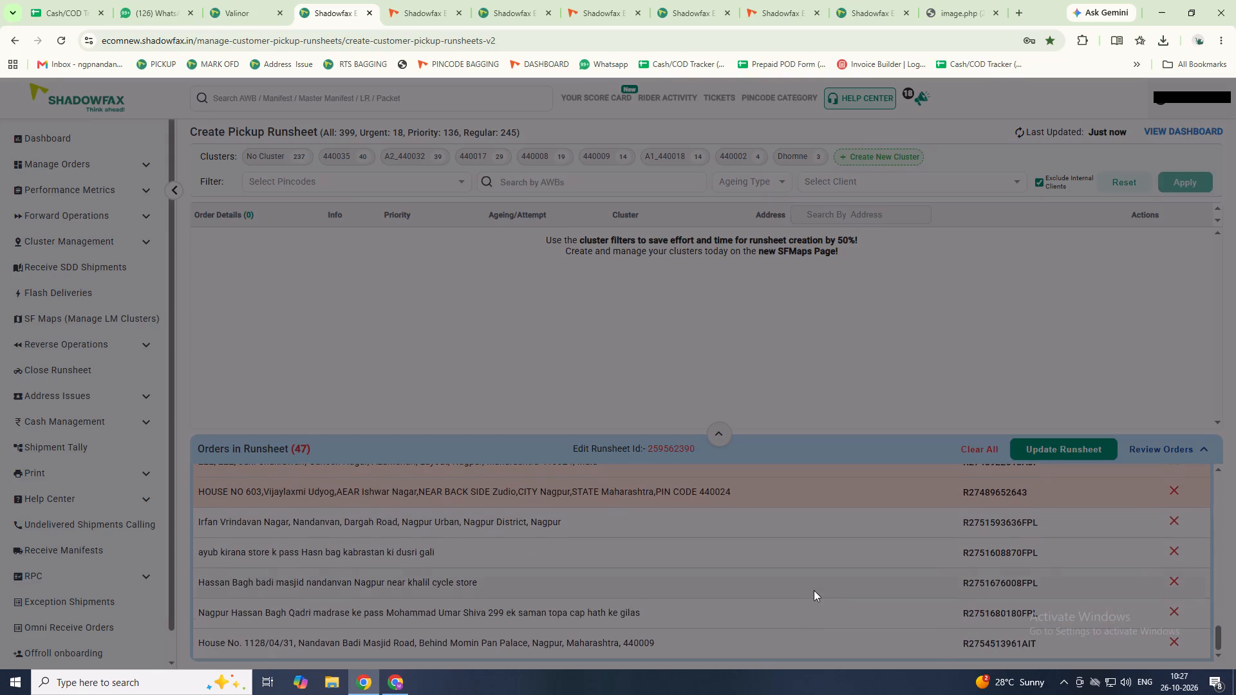
pyautogui.scroll(-14, 814, 590)
pyautogui.click(1177, 642)
pyautogui.click(1178, 642)
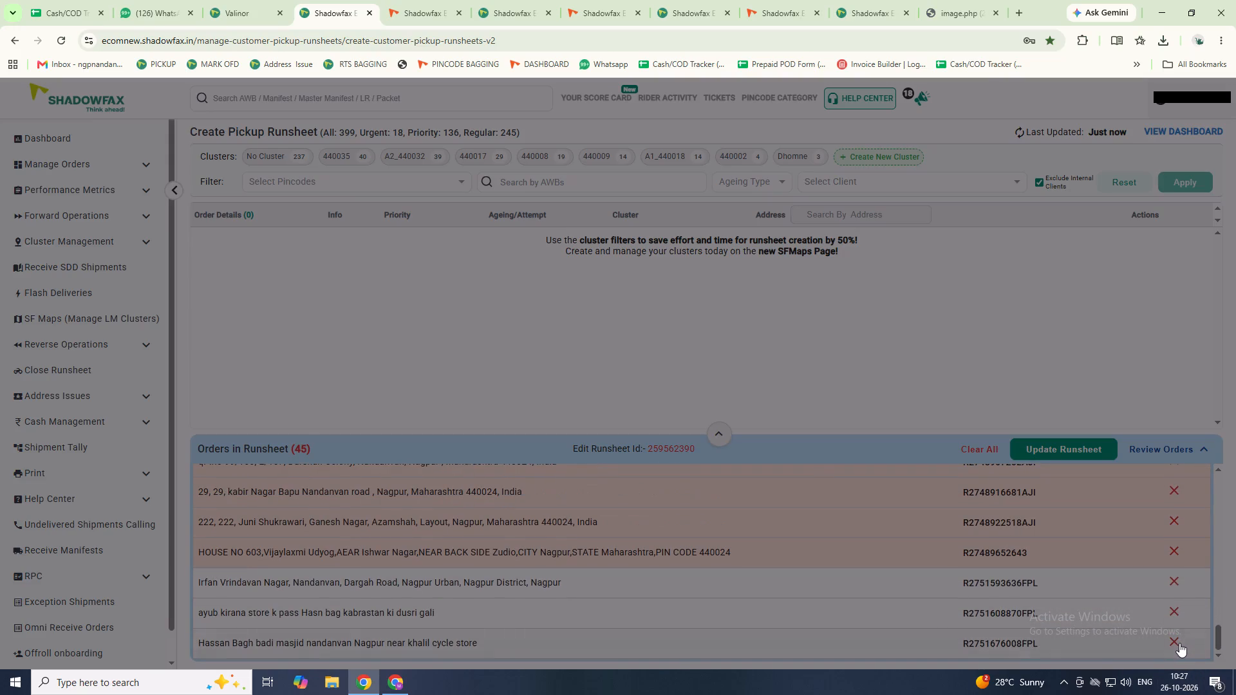
pyautogui.click(1179, 643)
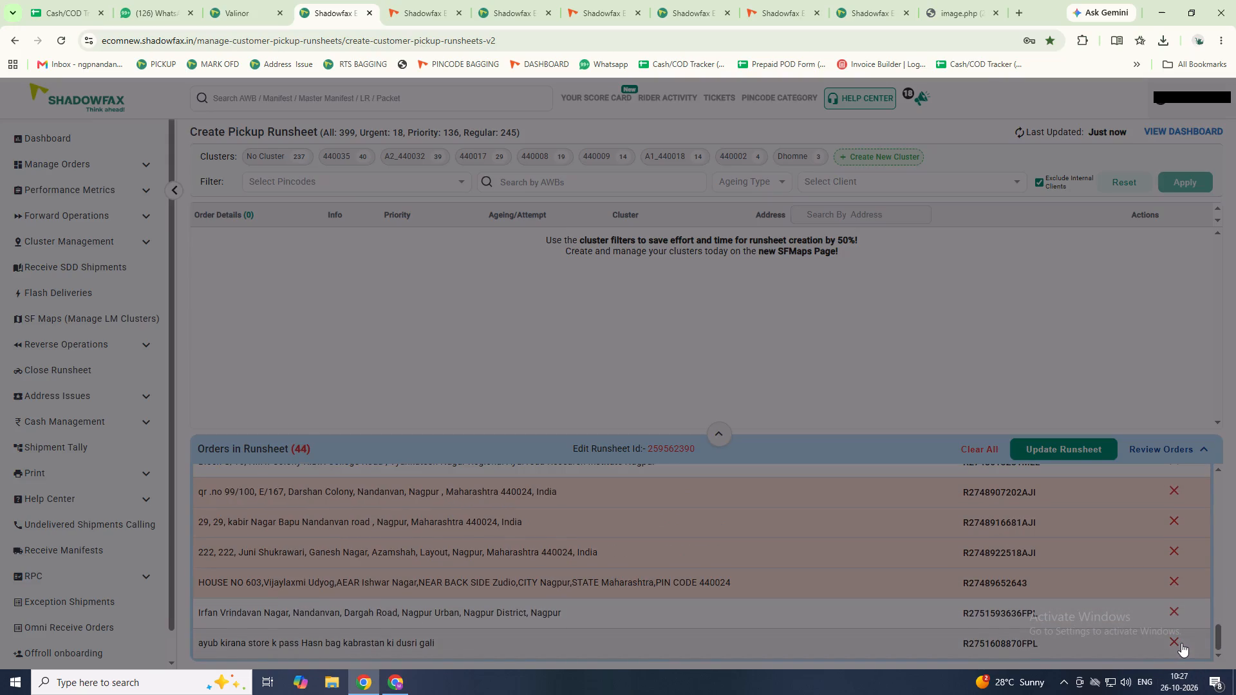
pyautogui.click(1181, 643)
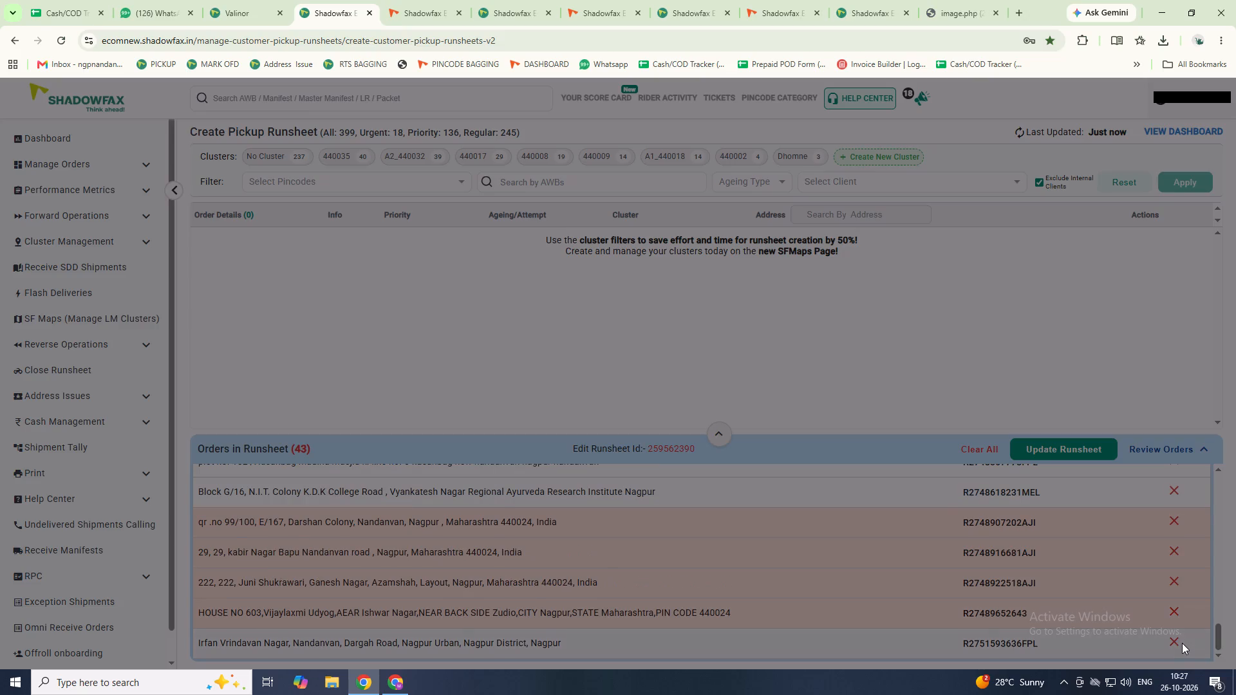
pyautogui.click(1183, 644)
pyautogui.click(1183, 644)
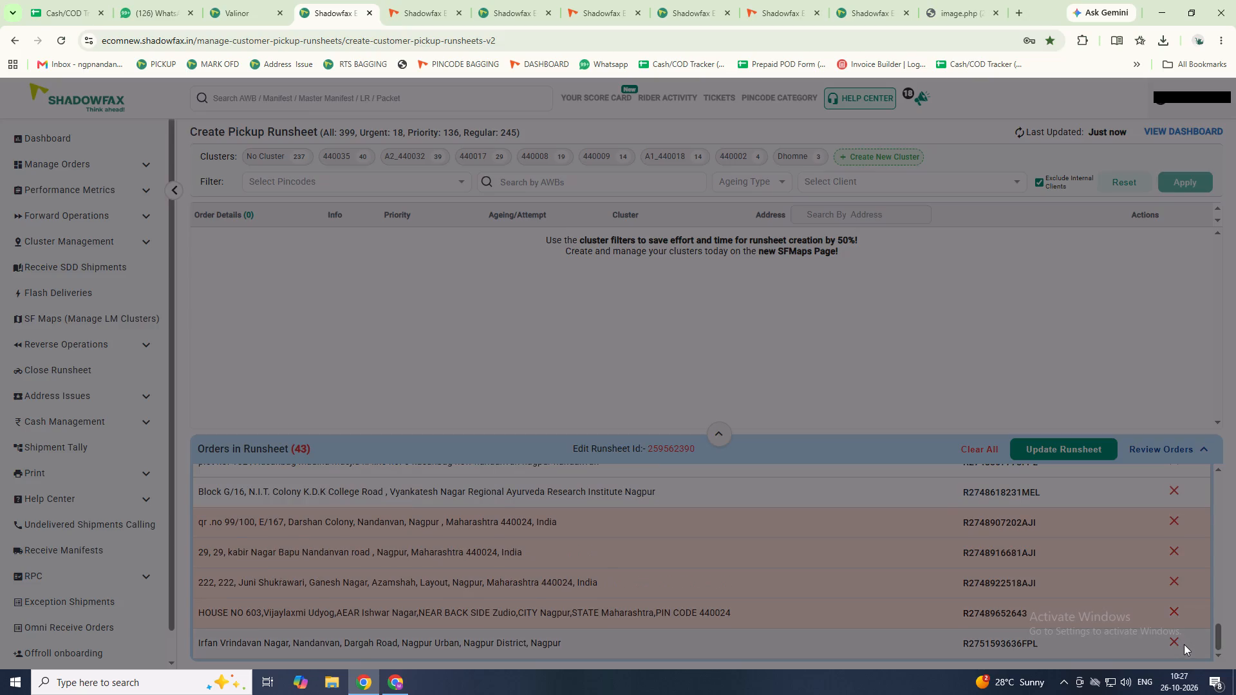
pyautogui.click(1177, 639)
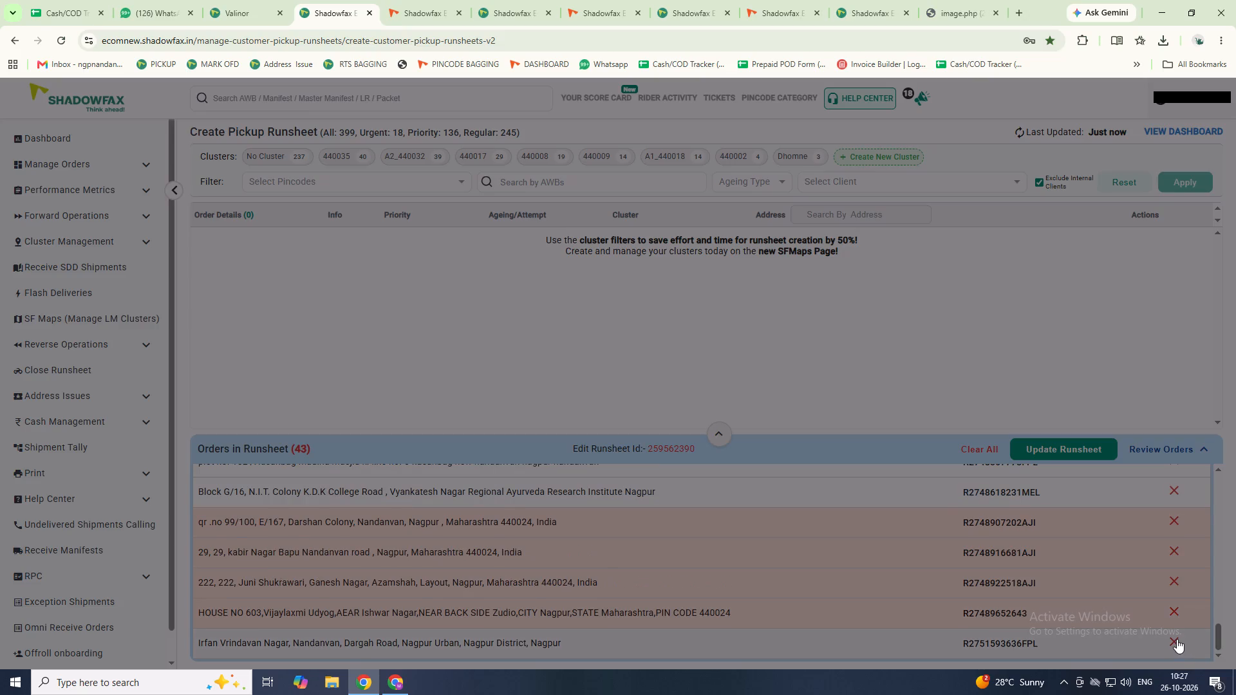
pyautogui.click(1177, 638)
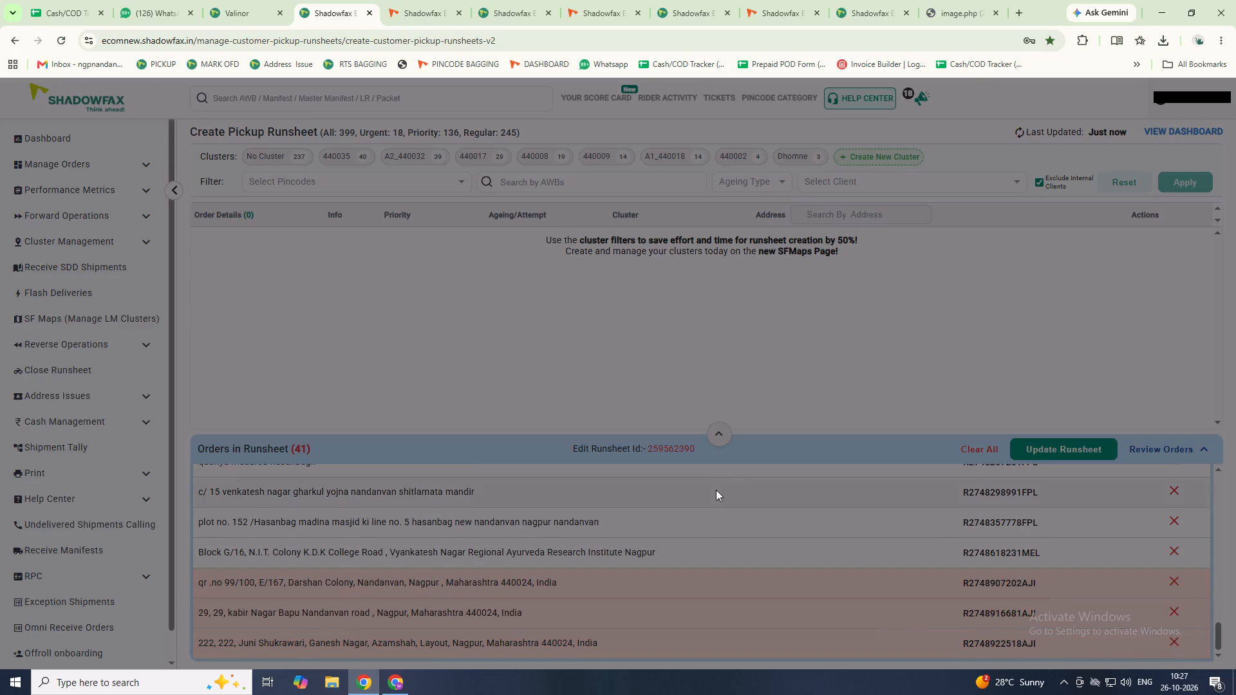
pyautogui.click(1175, 517)
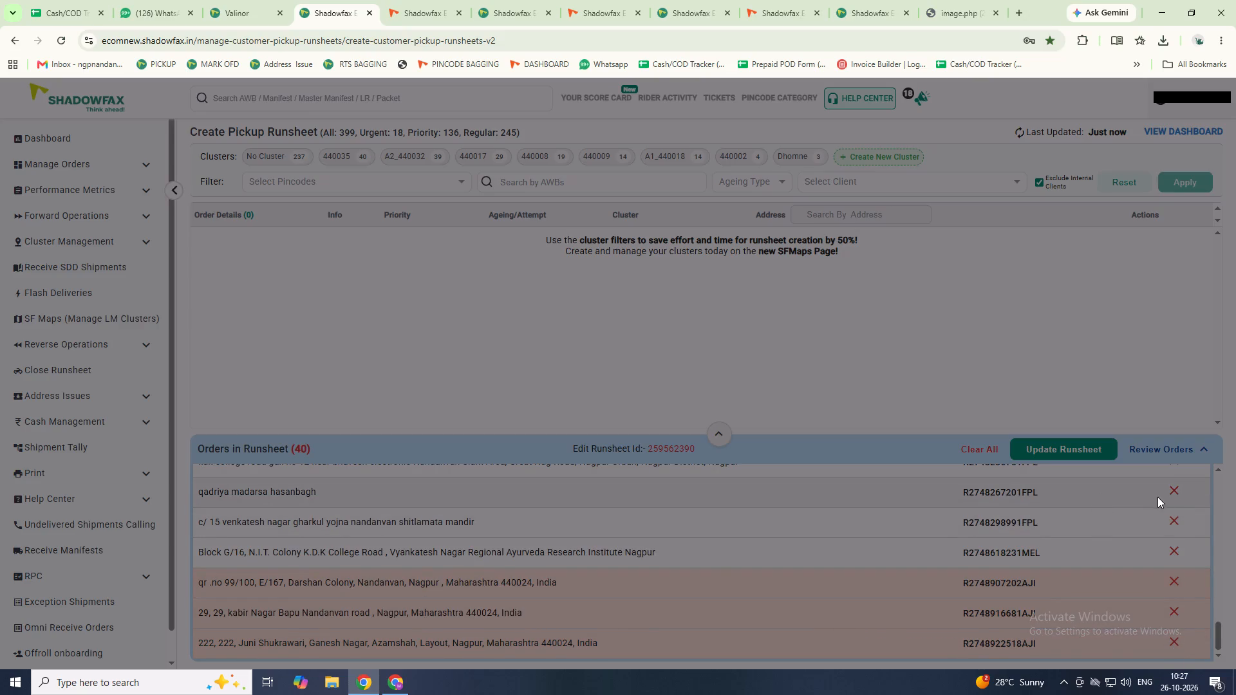
pyautogui.click(1170, 486)
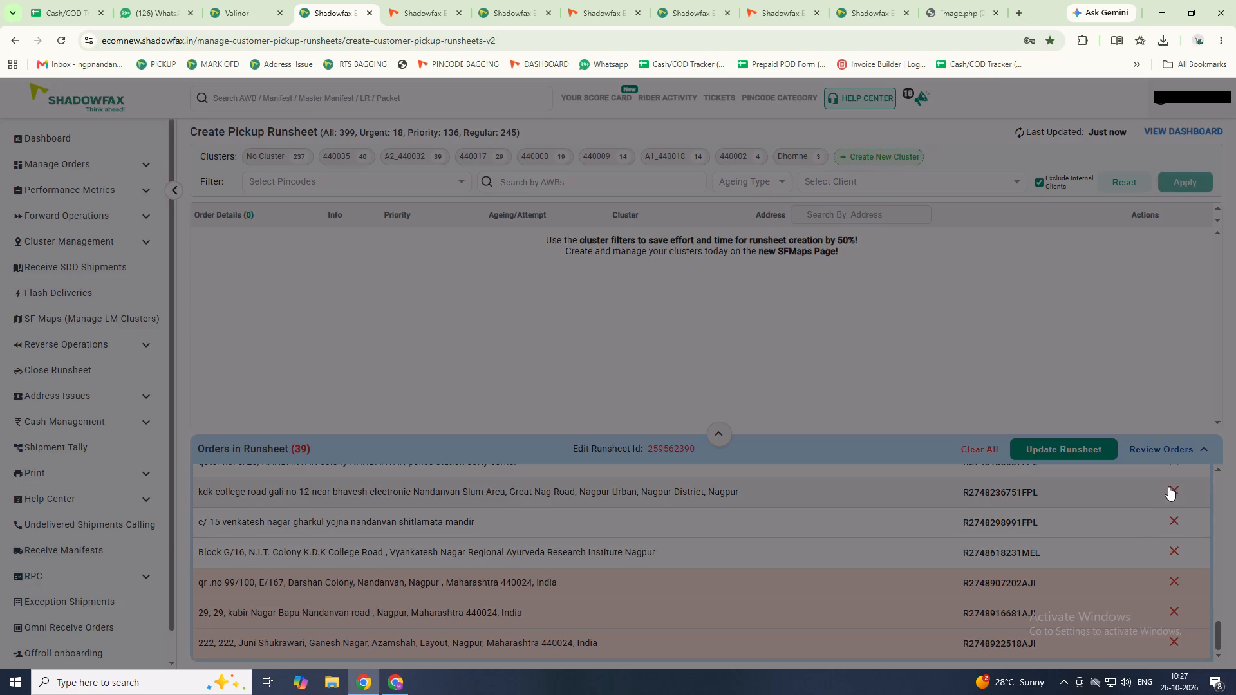
pyautogui.scroll(1, 1136, 540)
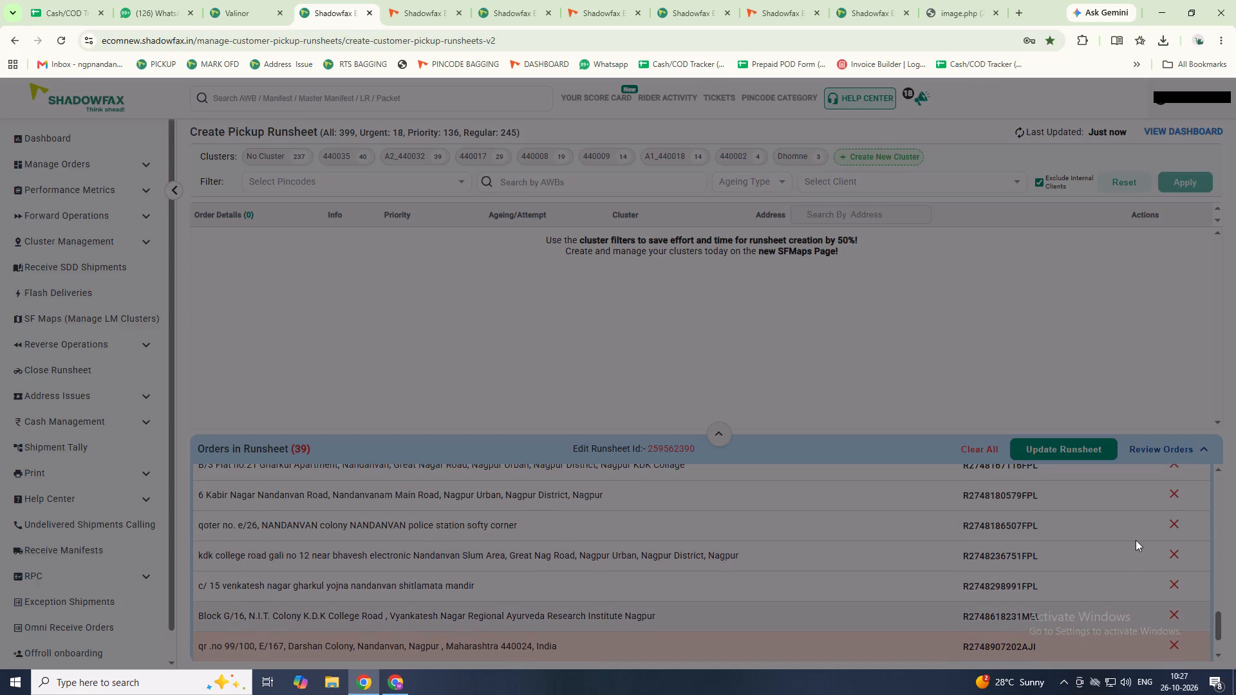
pyautogui.scroll(2, 1136, 540)
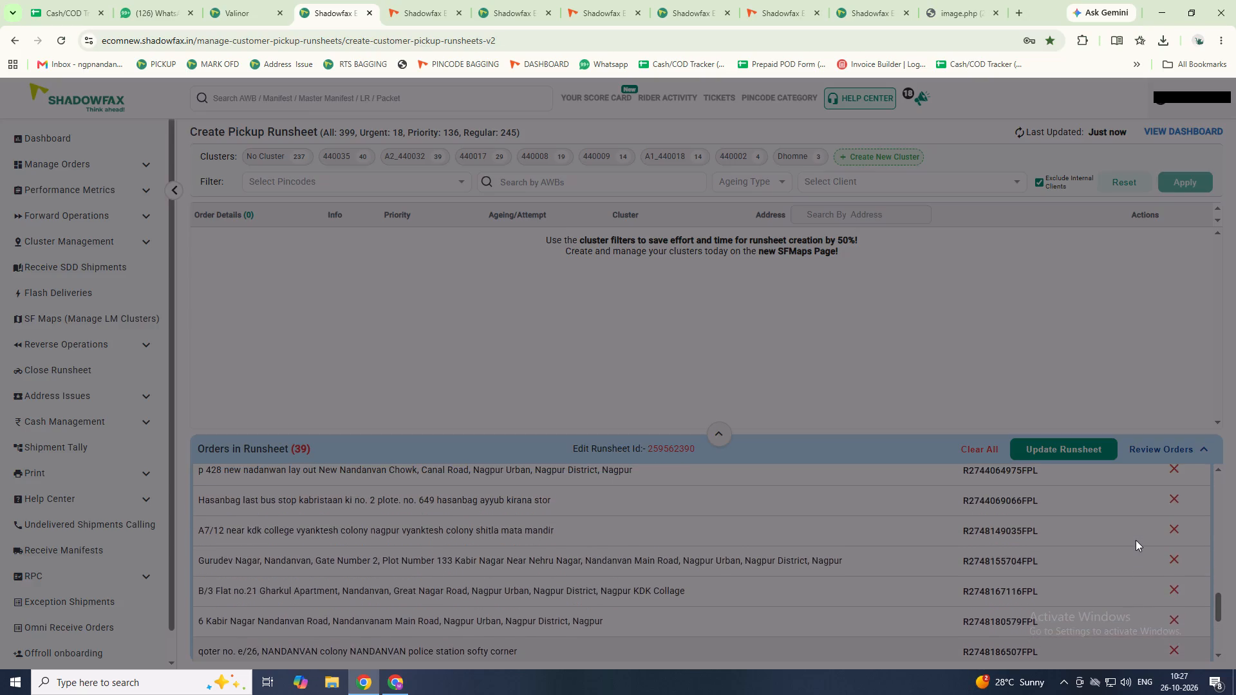
pyautogui.scroll(1, 1136, 540)
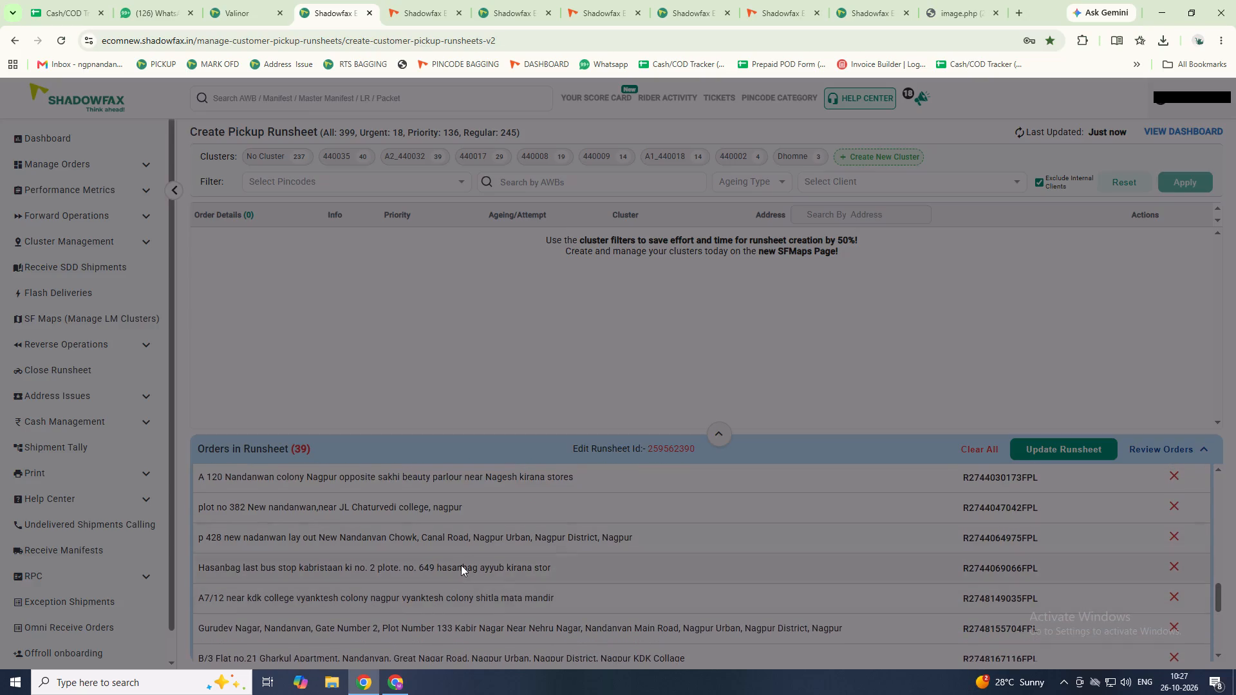
pyautogui.click(1172, 563)
pyautogui.scroll(2, 437, 554)
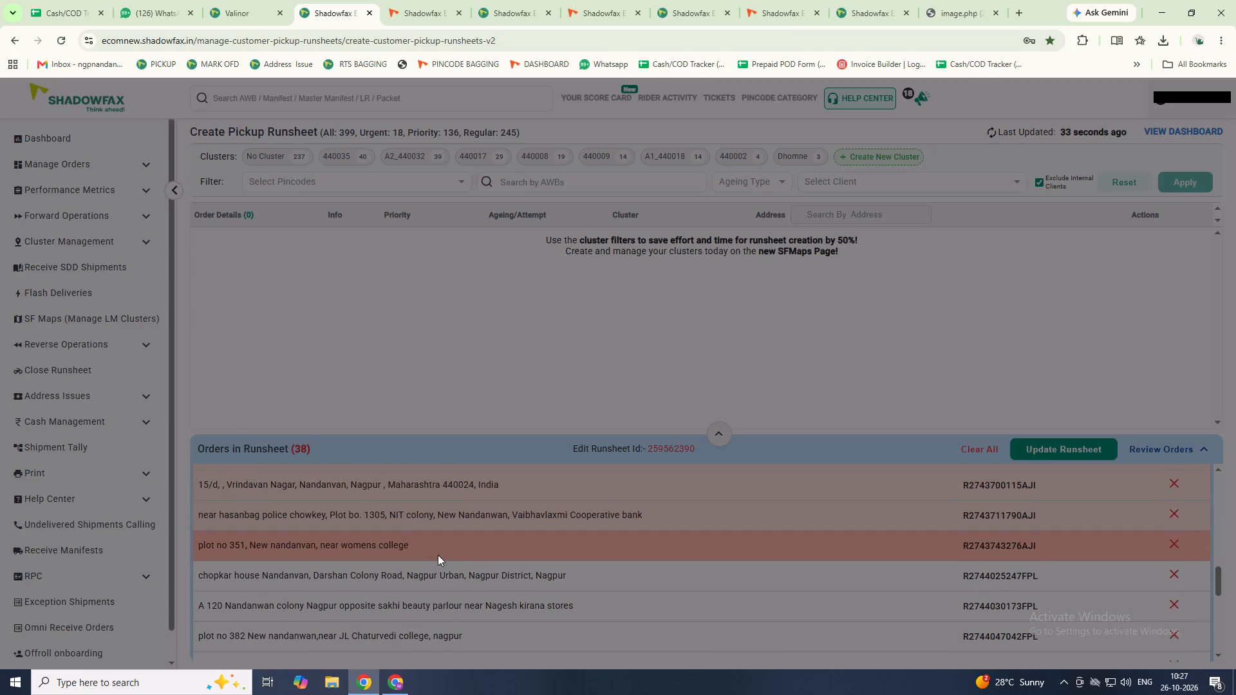
pyautogui.scroll(1, 438, 555)
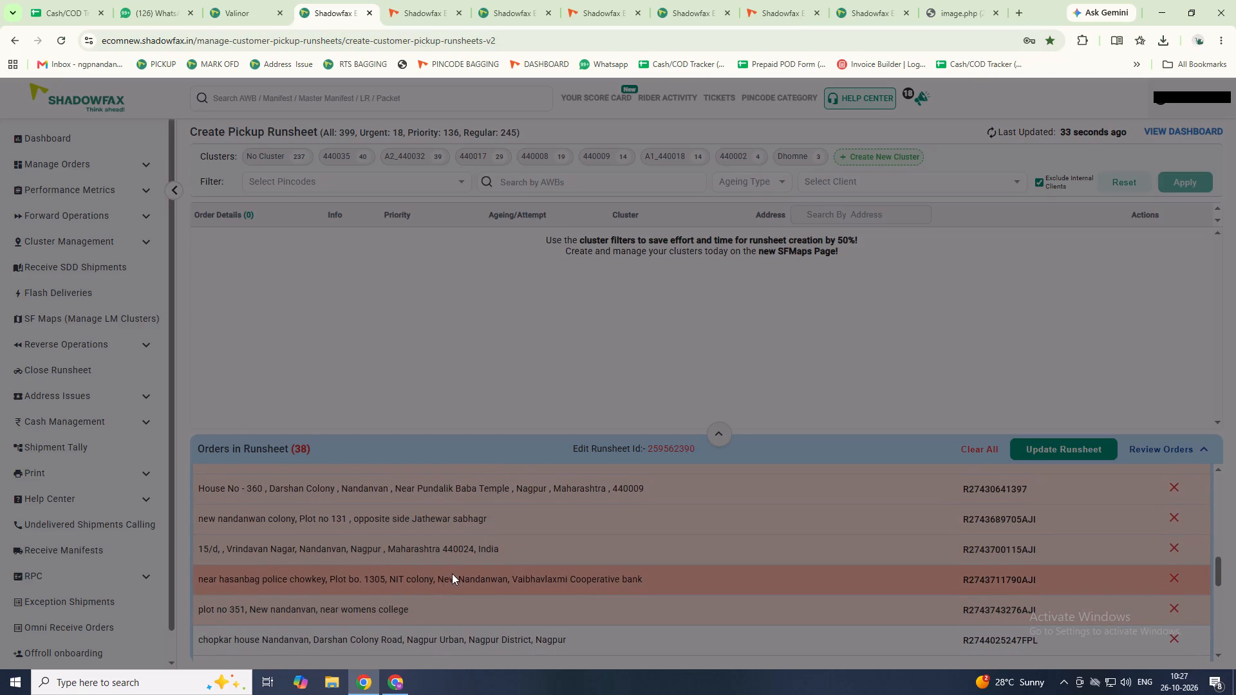
pyautogui.scroll(2, 452, 573)
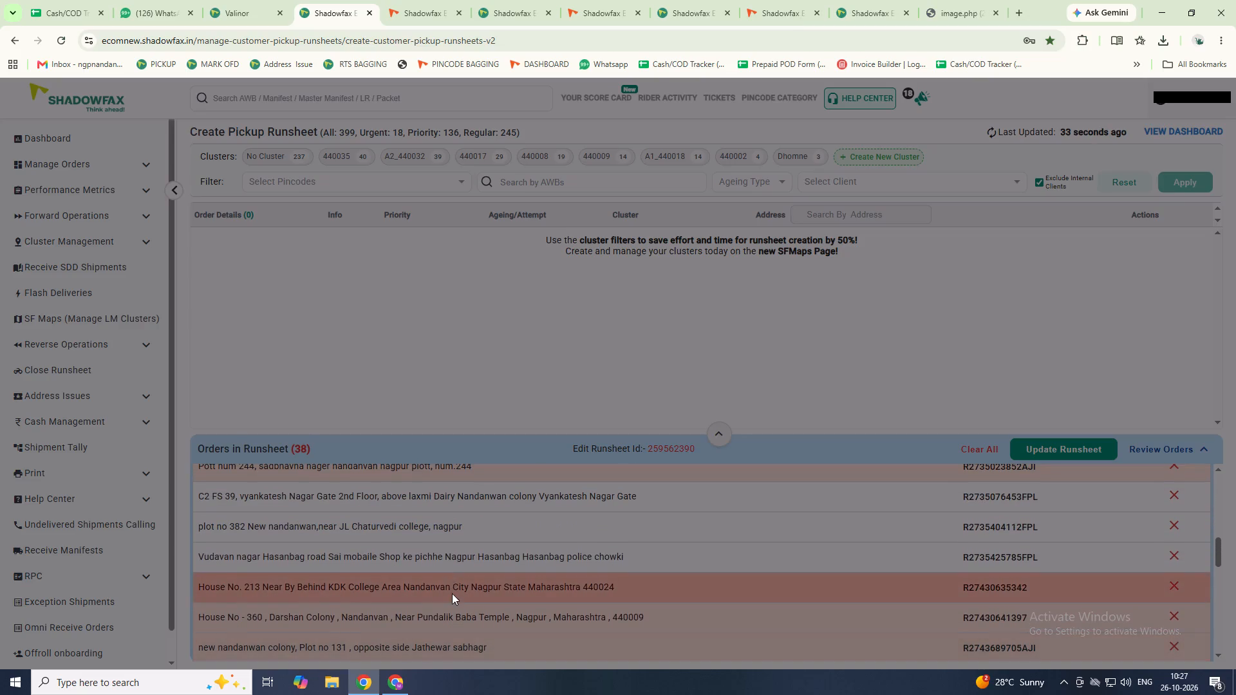
pyautogui.scroll(2, 452, 593)
pyautogui.scroll(-1, 455, 597)
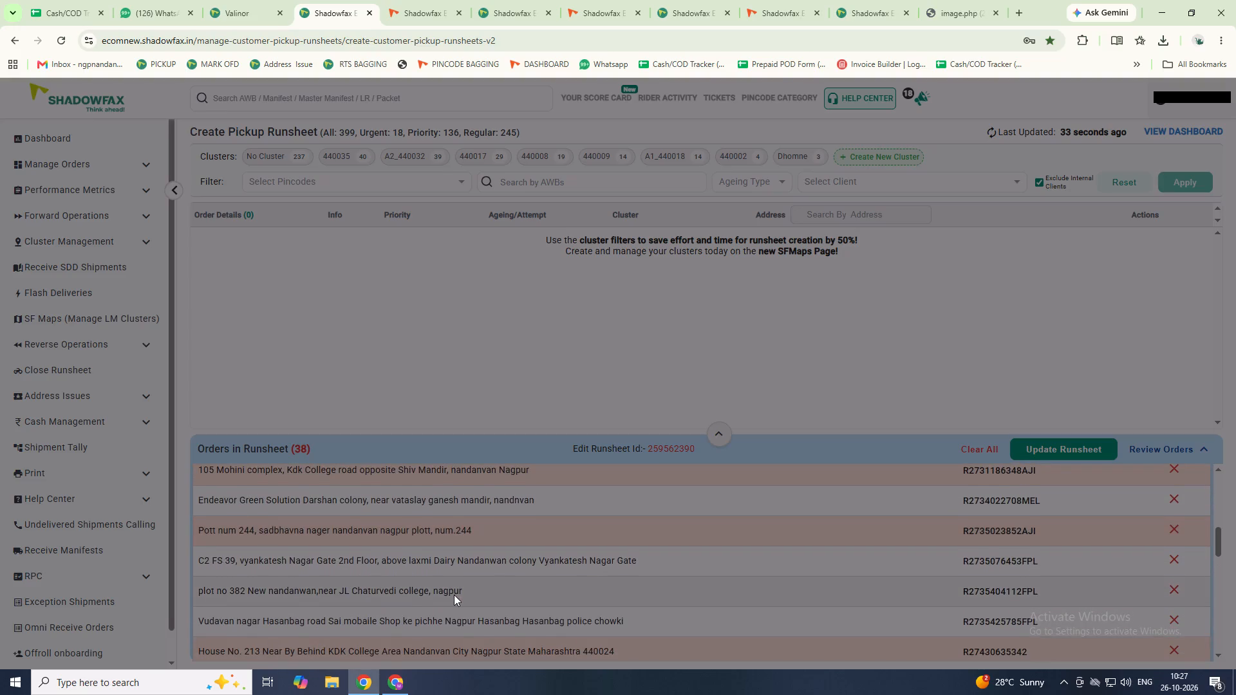
pyautogui.scroll(2, 454, 595)
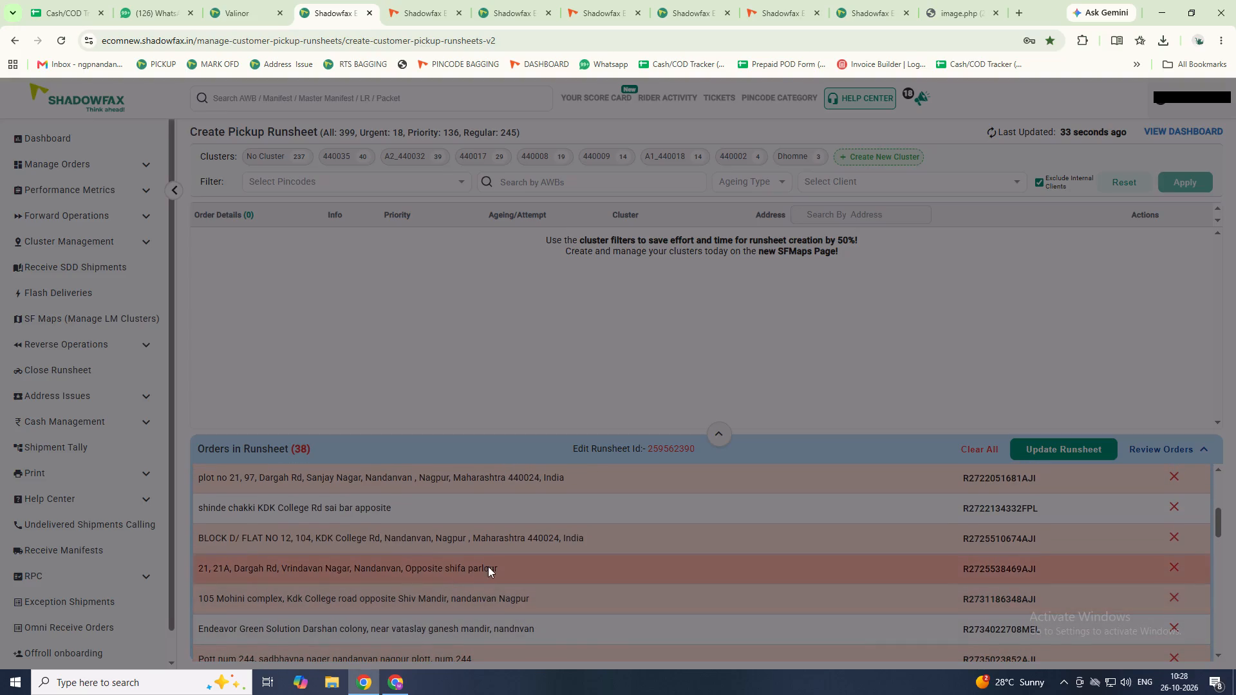
pyautogui.scroll(2, 489, 566)
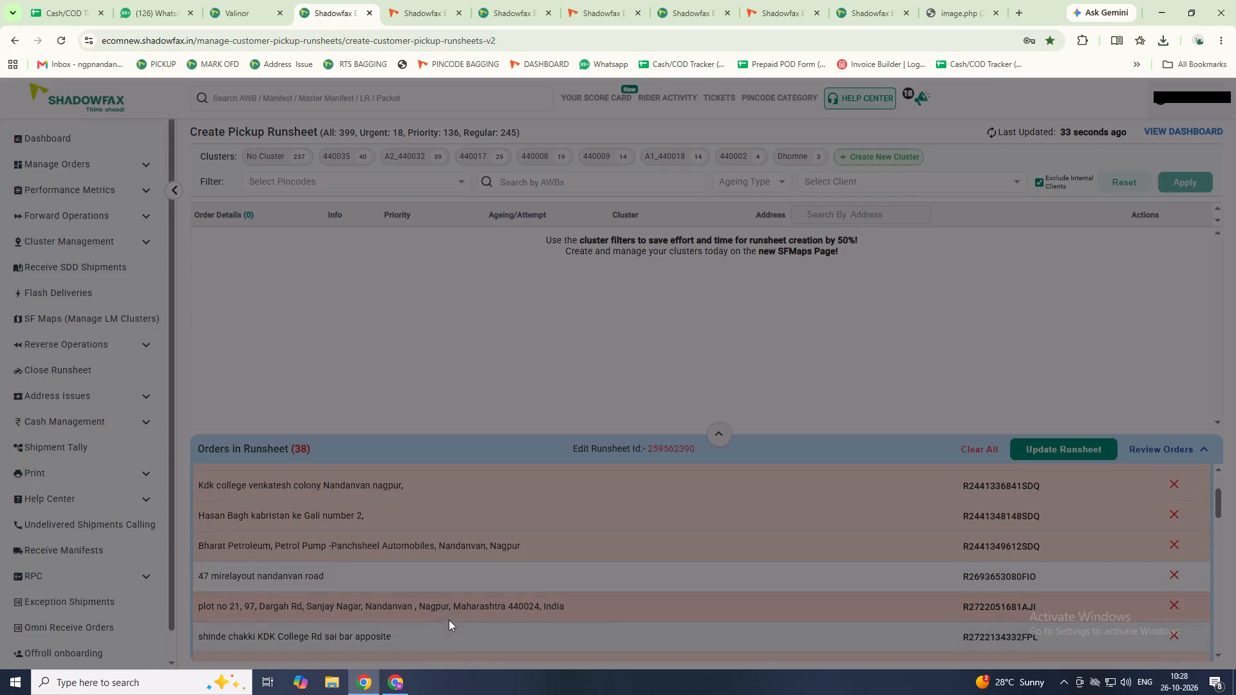
pyautogui.scroll(1, 461, 600)
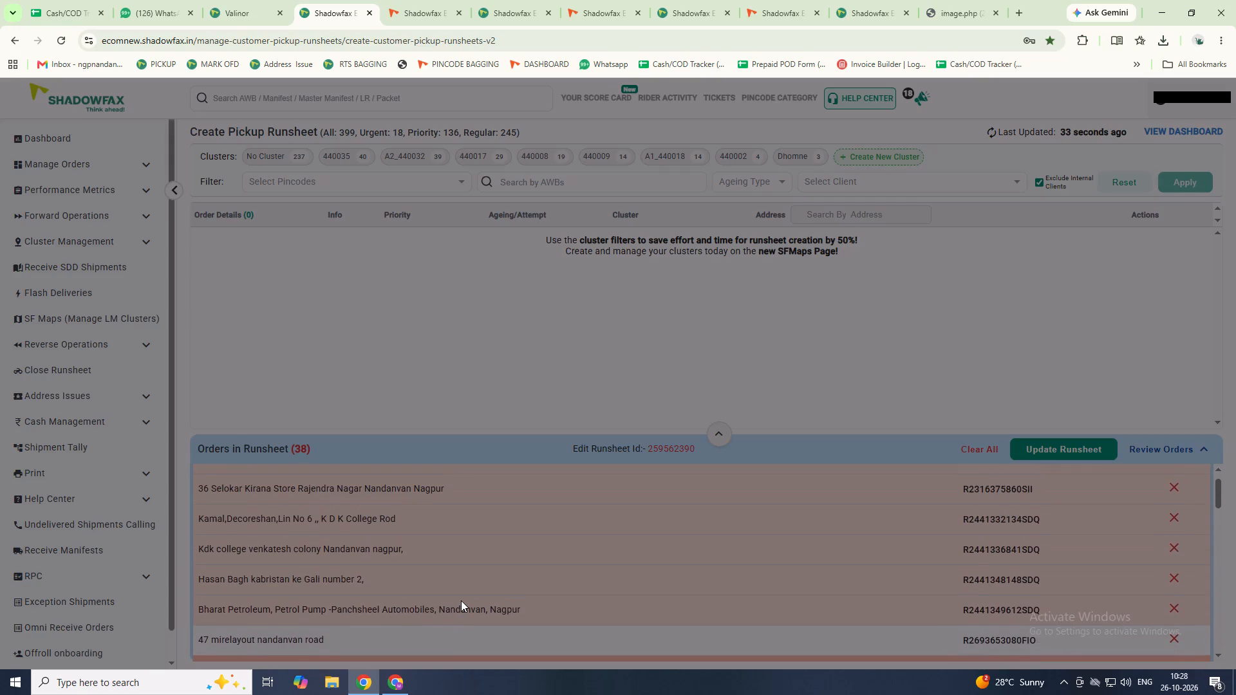
pyautogui.scroll(1, 461, 600)
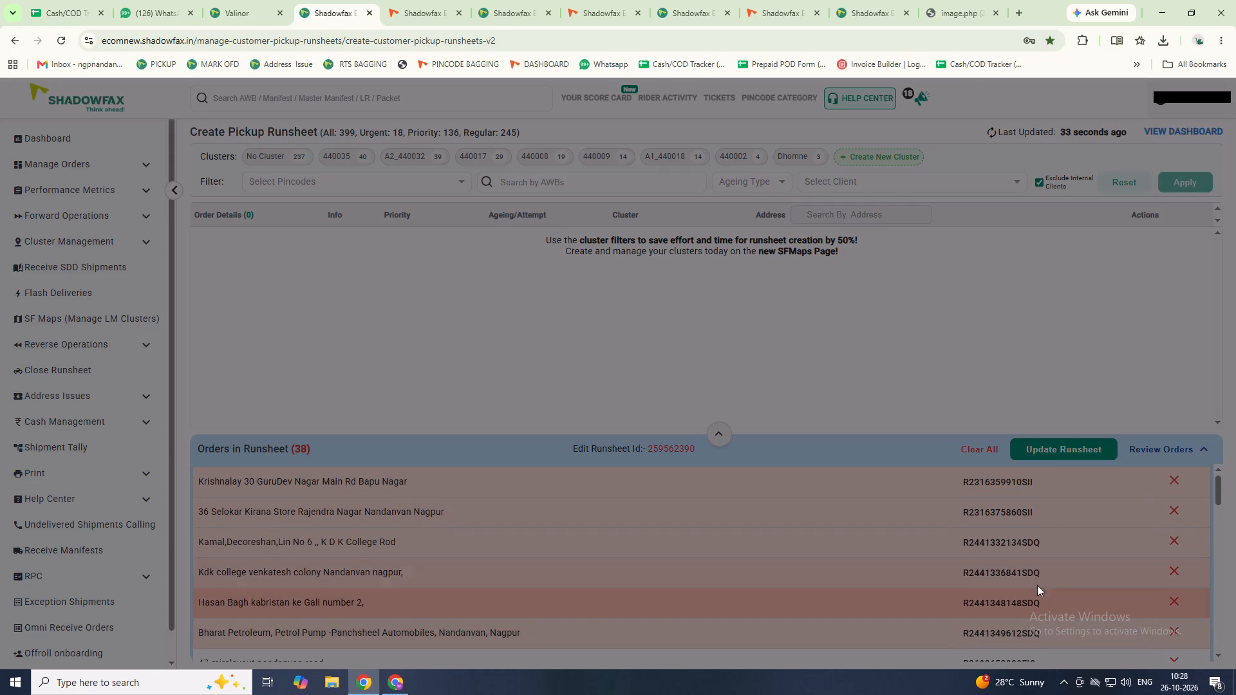
pyautogui.click(1178, 600)
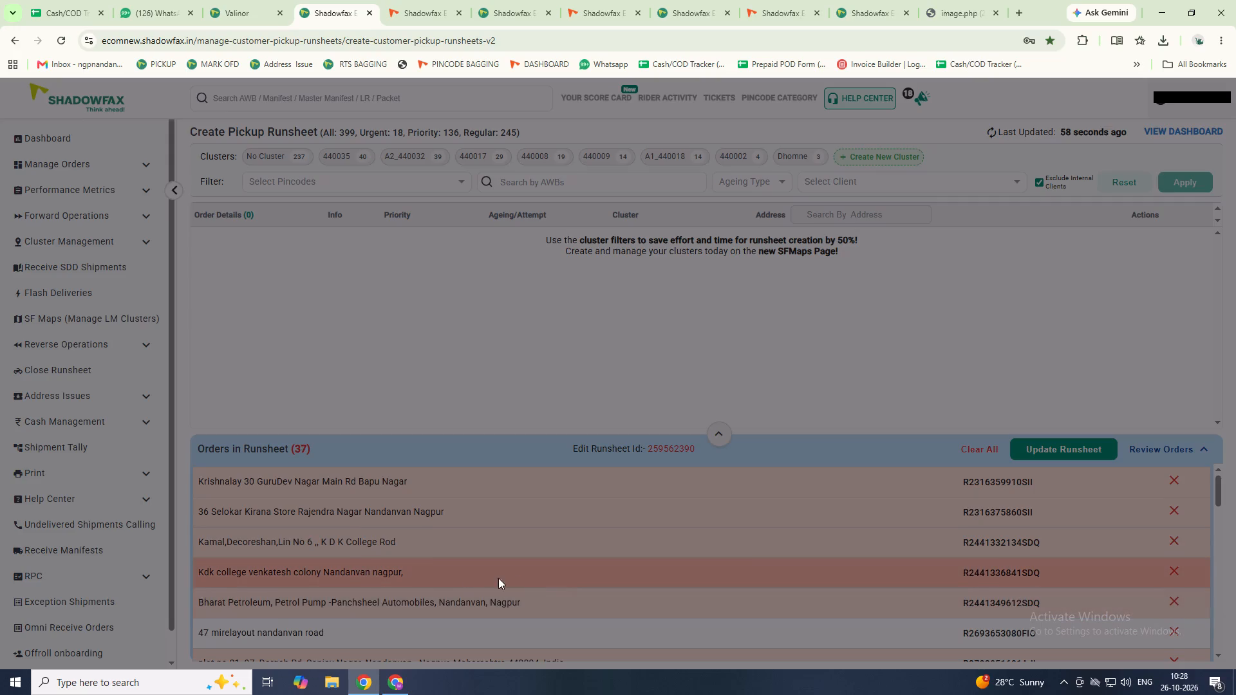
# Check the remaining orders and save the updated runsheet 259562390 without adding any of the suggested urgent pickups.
pyautogui.scroll(6, 381, 545)
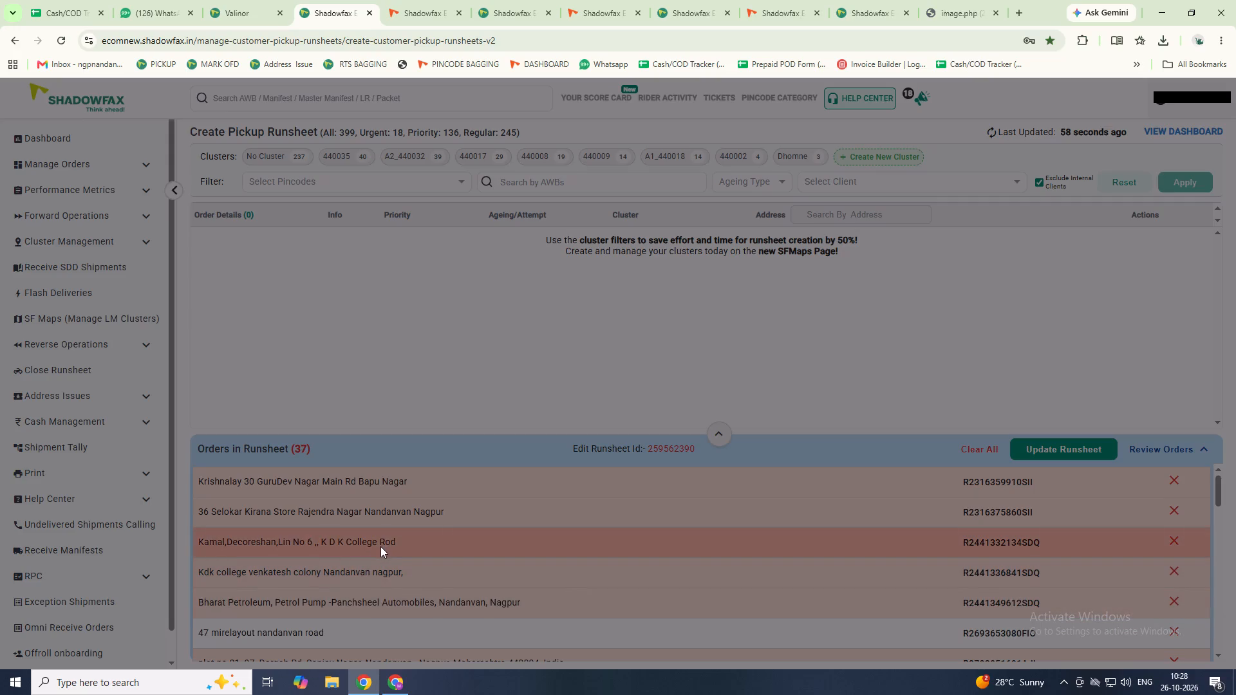
pyautogui.scroll(10, 380, 546)
pyautogui.scroll(-10, 379, 543)
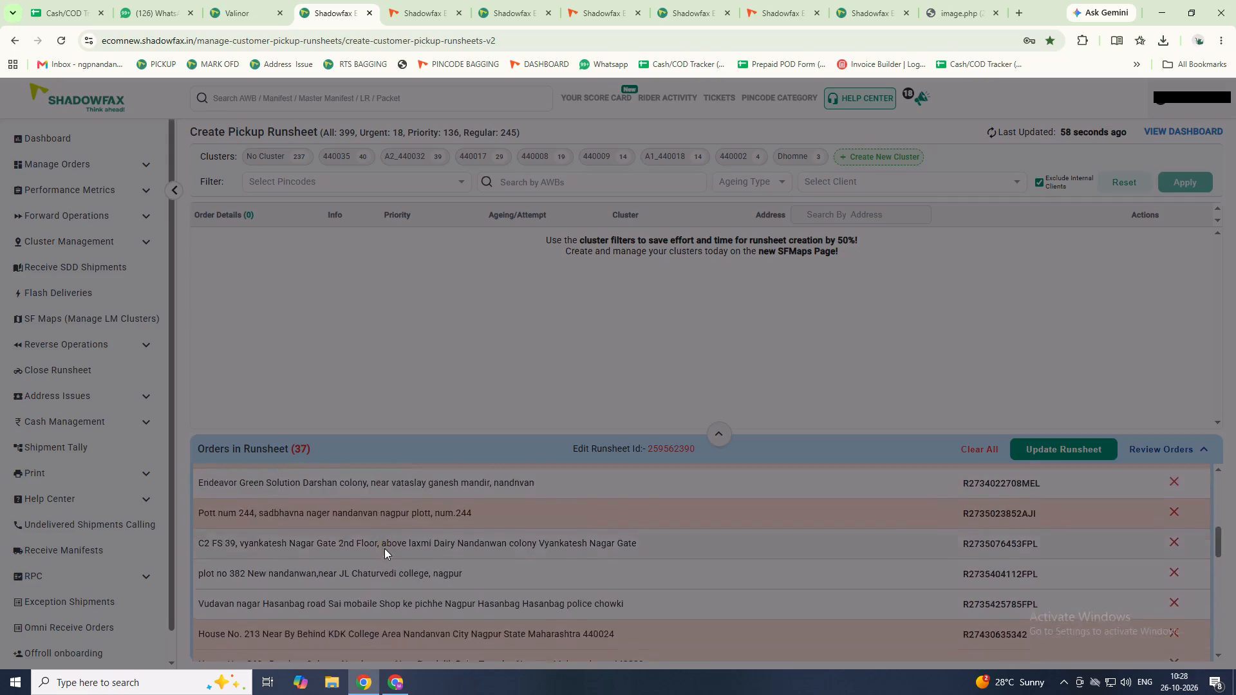
pyautogui.scroll(-20, 384, 548)
pyautogui.scroll(-5, 384, 548)
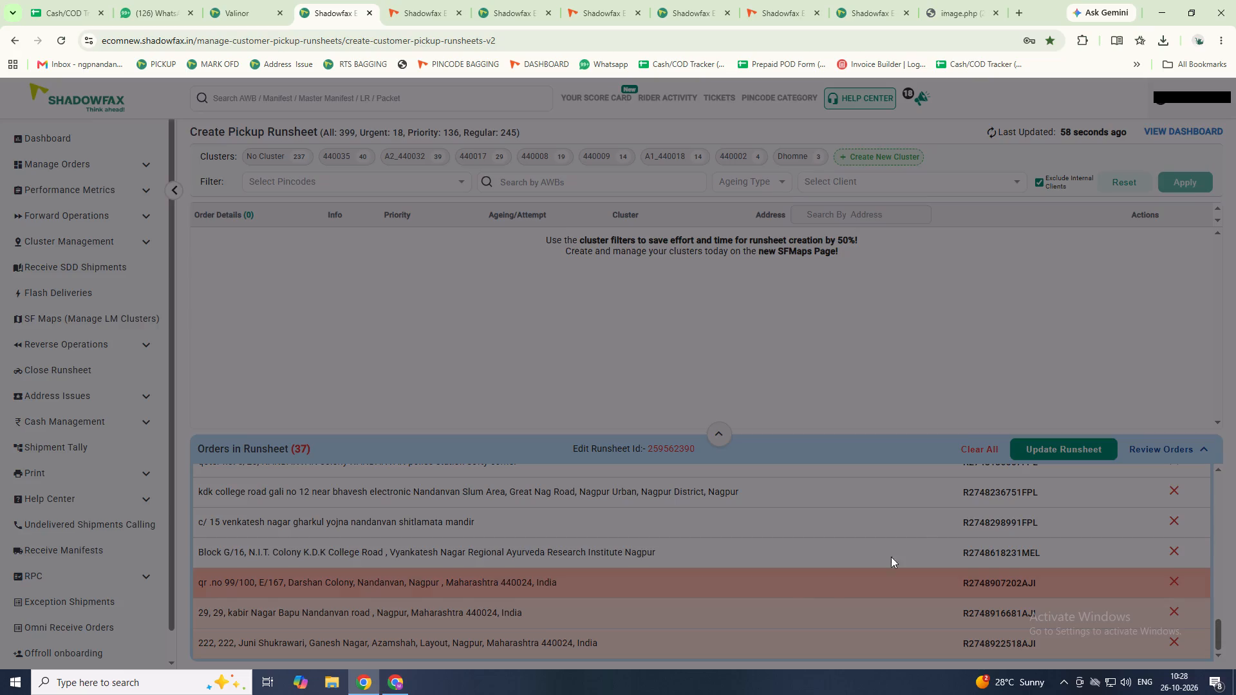
pyautogui.click(1030, 450)
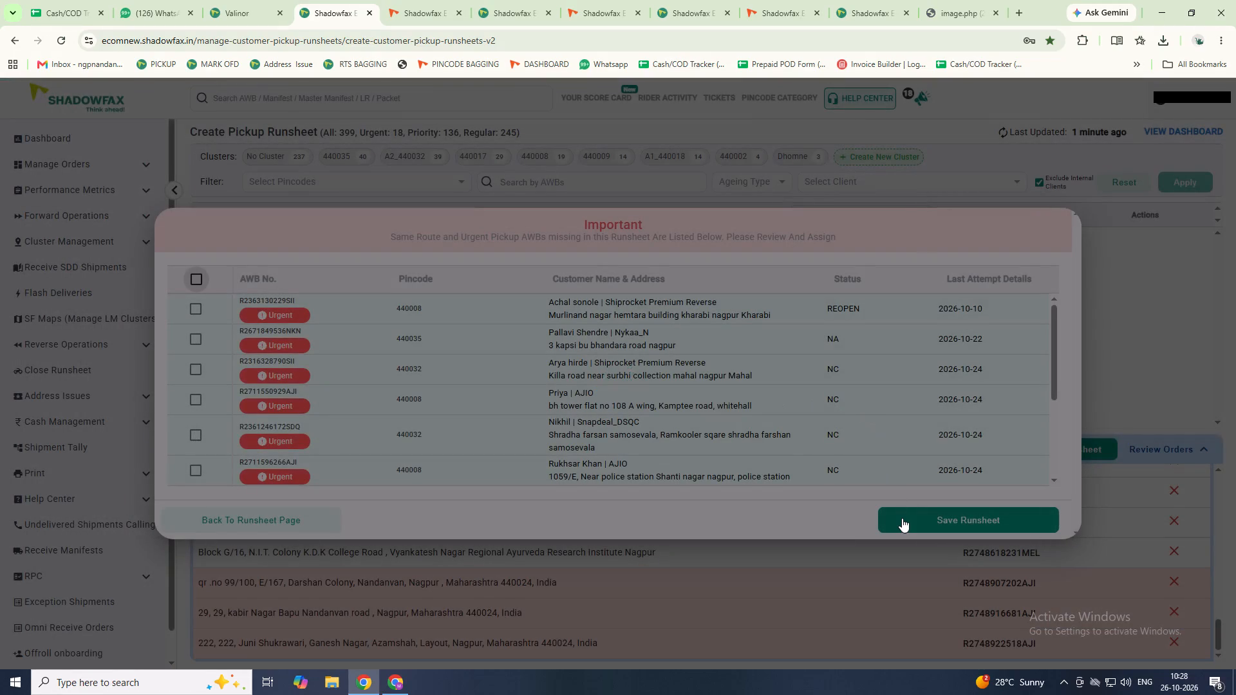
pyautogui.click(901, 517)
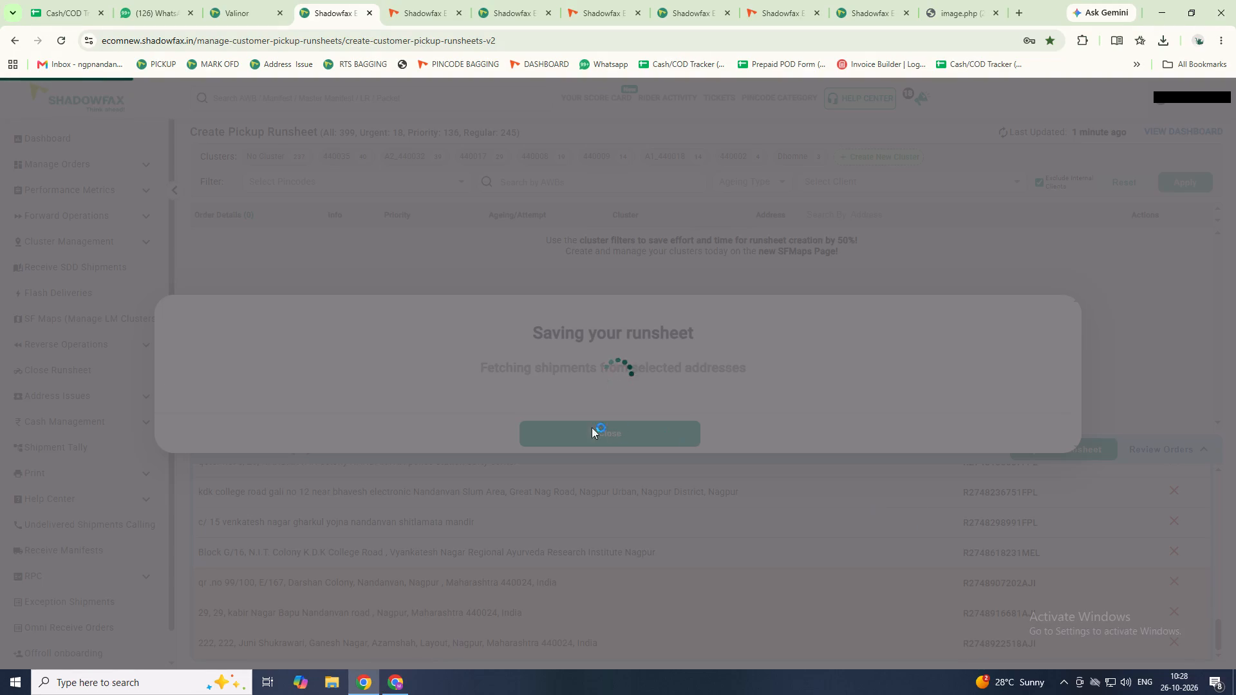
# Assign the saved runsheet to rider Mayur, mark it OFP and close the summary.
pyautogui.doubleClick(415, 458)
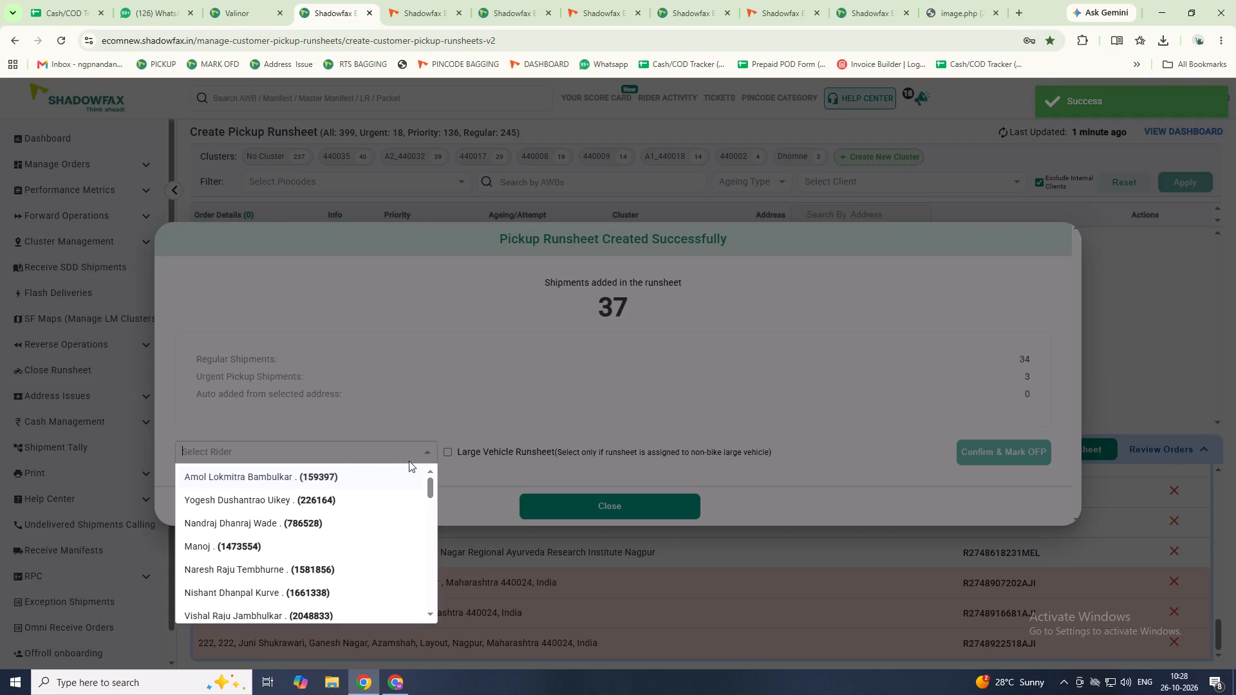
pyautogui.write('MA')
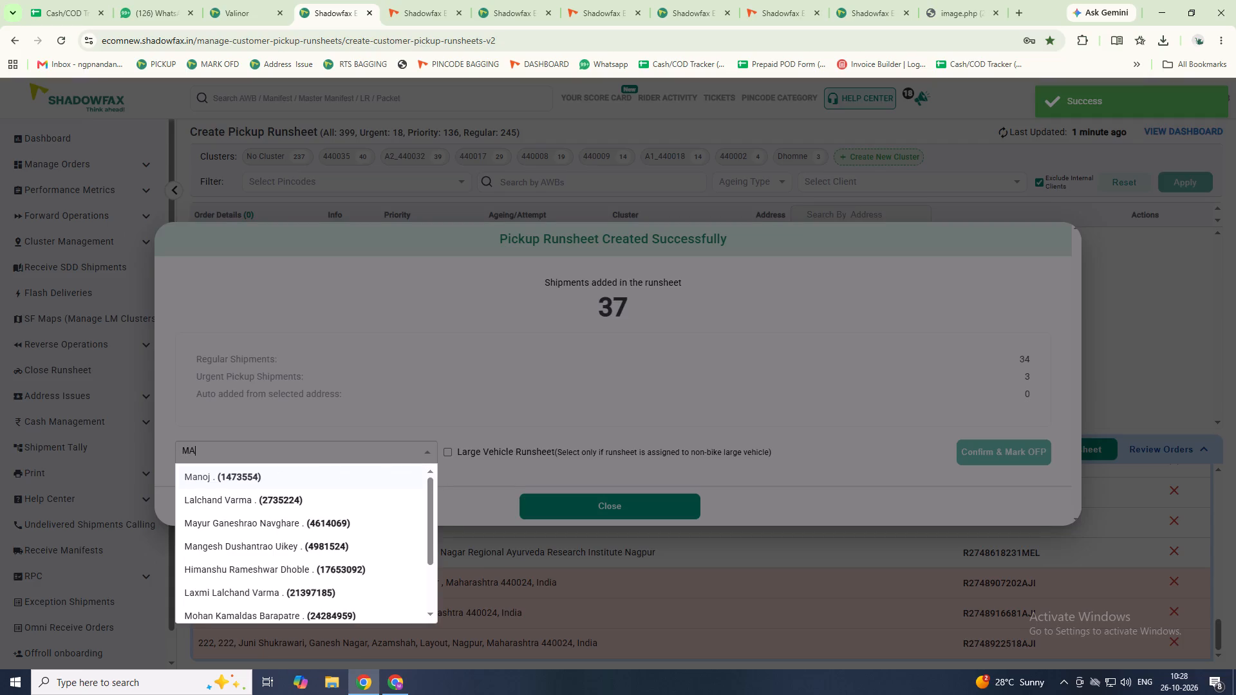
pyautogui.write('YU')
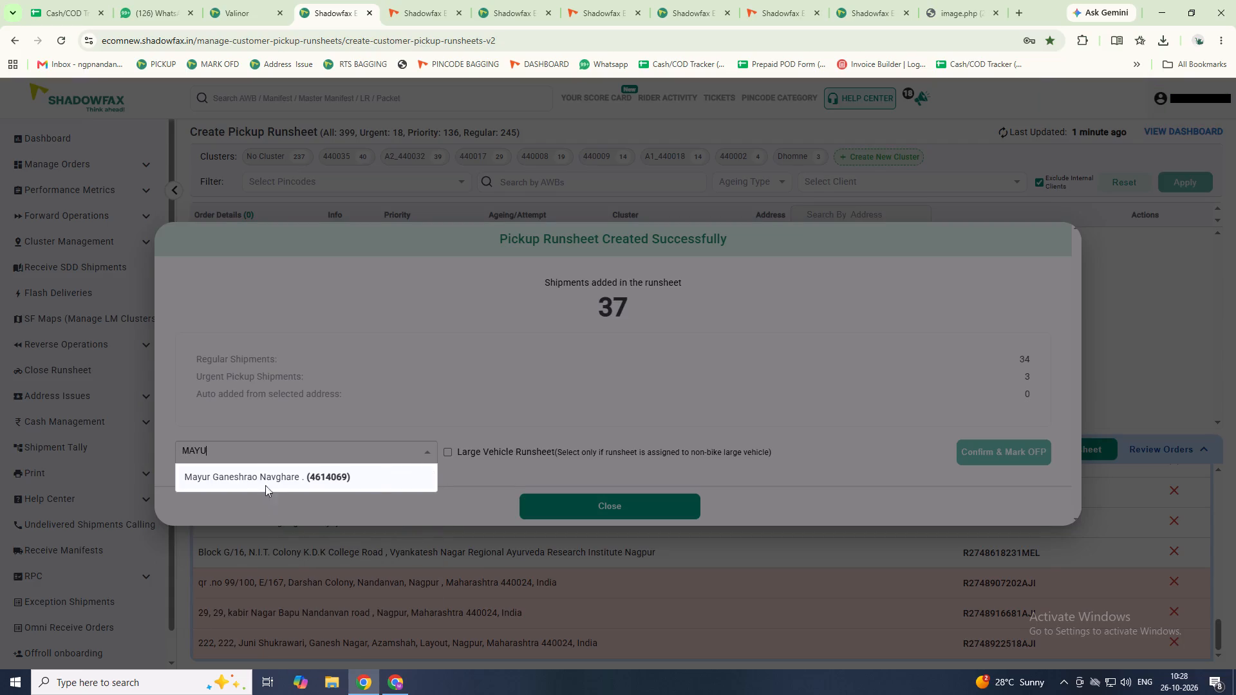
pyautogui.click(268, 479)
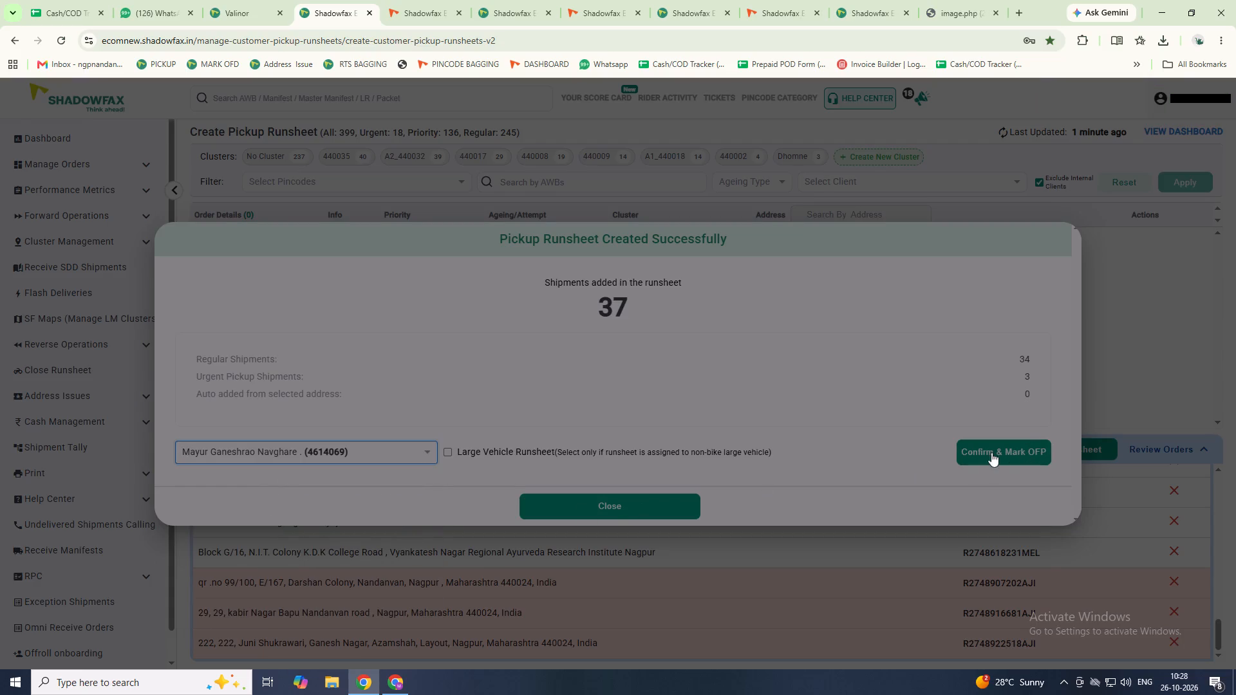
pyautogui.click(980, 467)
pyautogui.click(998, 447)
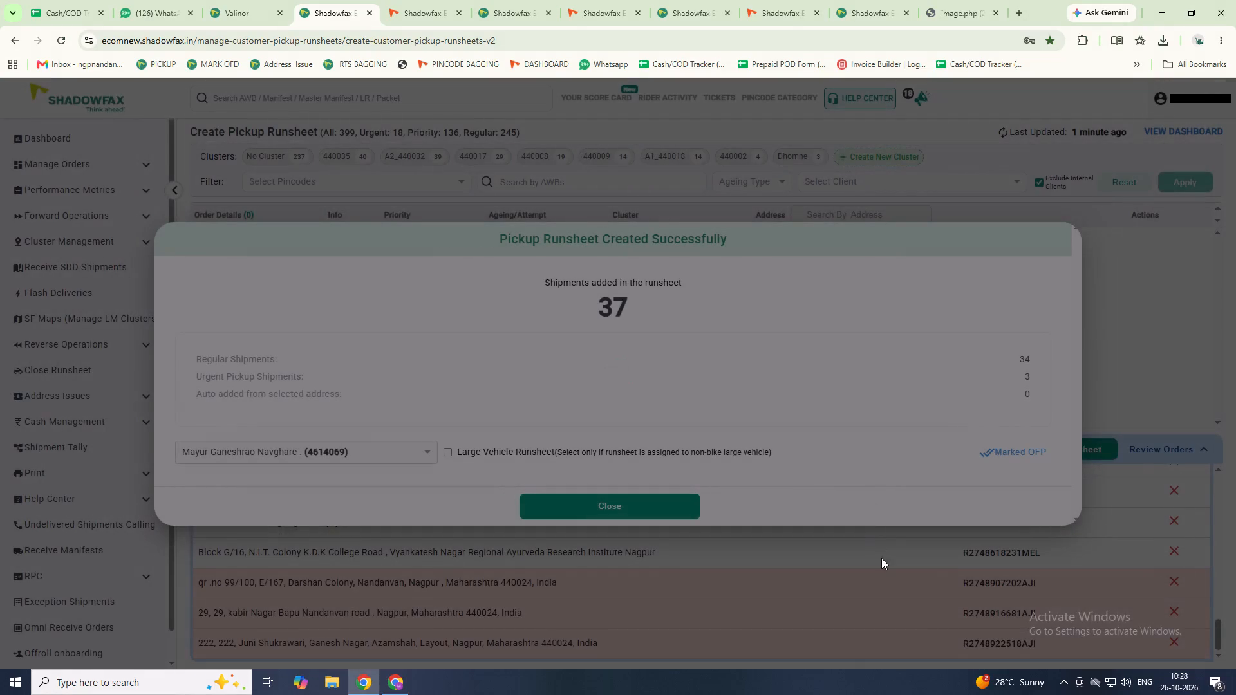
pyautogui.click(637, 502)
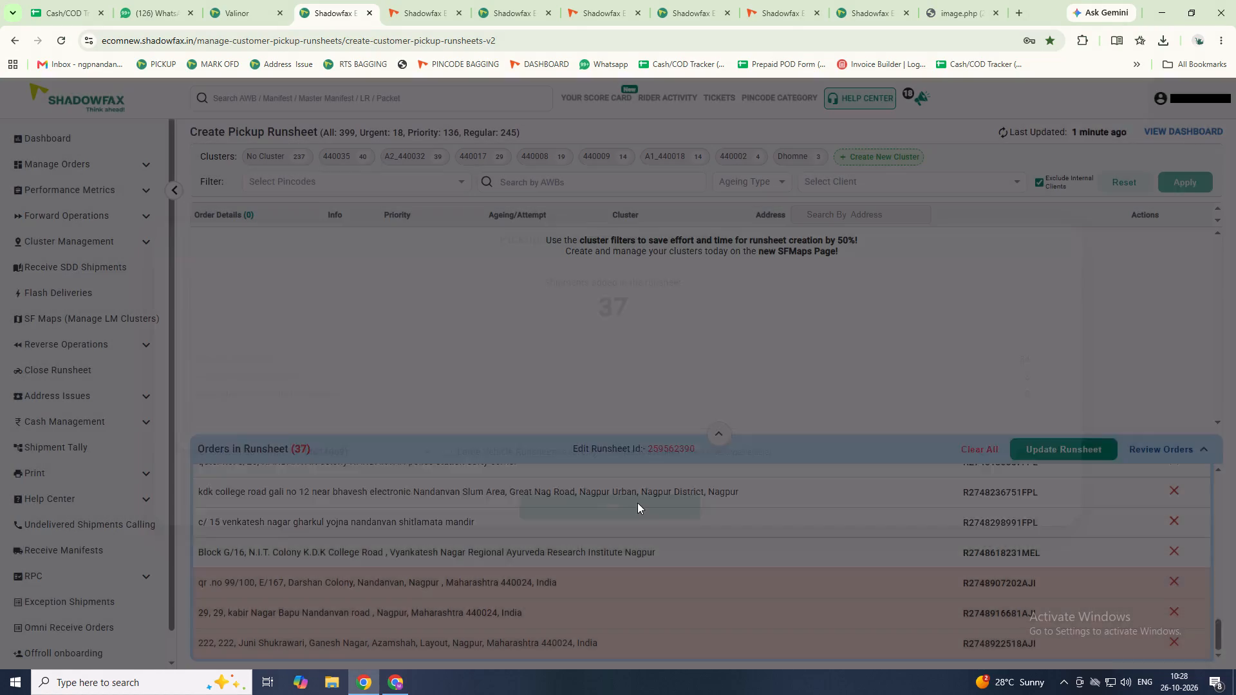
# Filter the available pickup orders to pincode 440008.
pyautogui.click(454, 177)
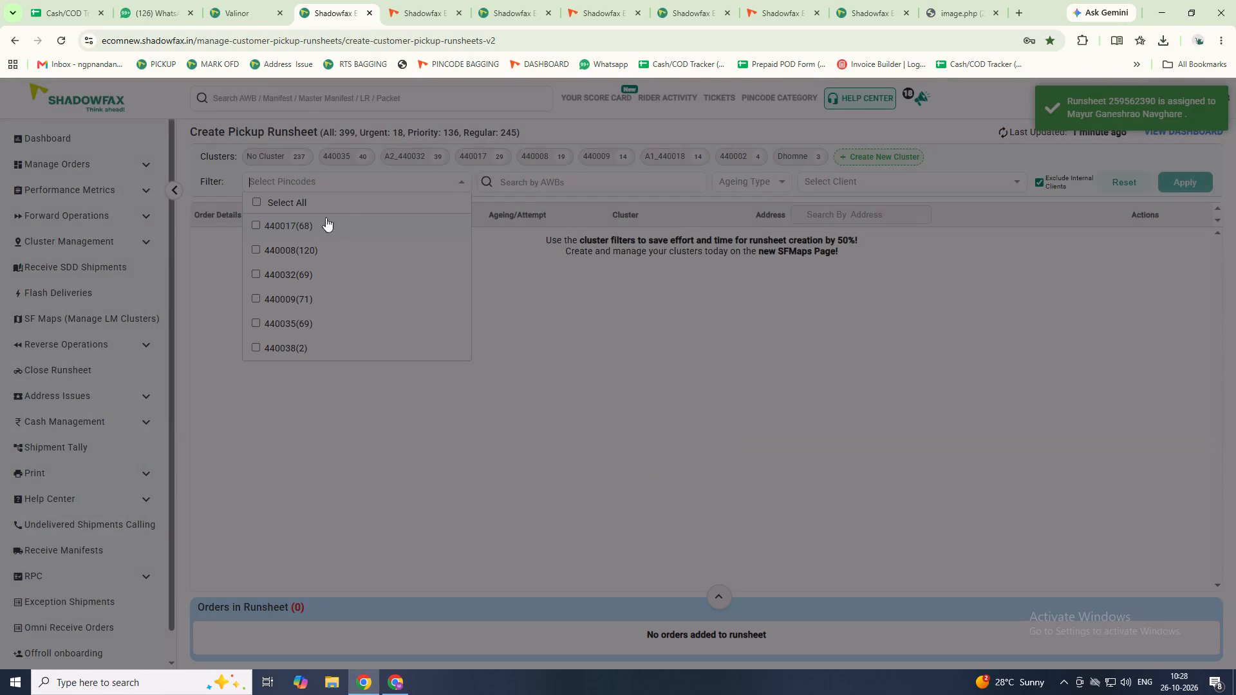
pyautogui.click(276, 252)
pyautogui.click(1187, 185)
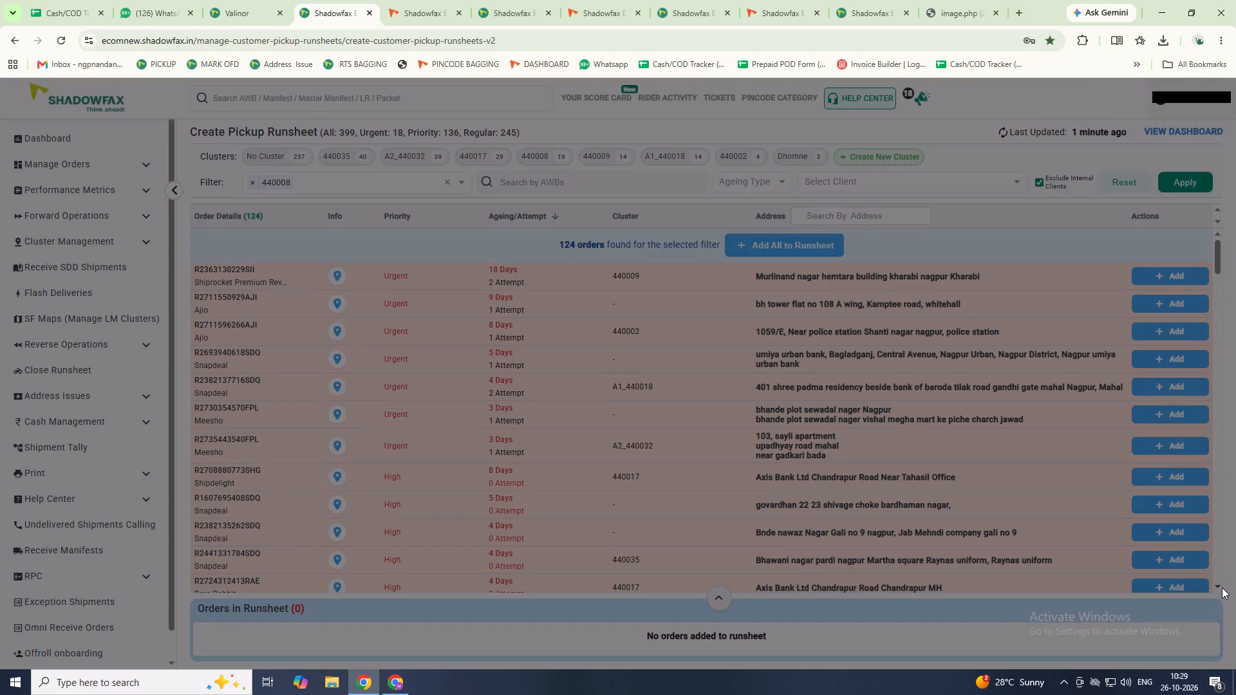
pyautogui.tripleClick(1224, 588)
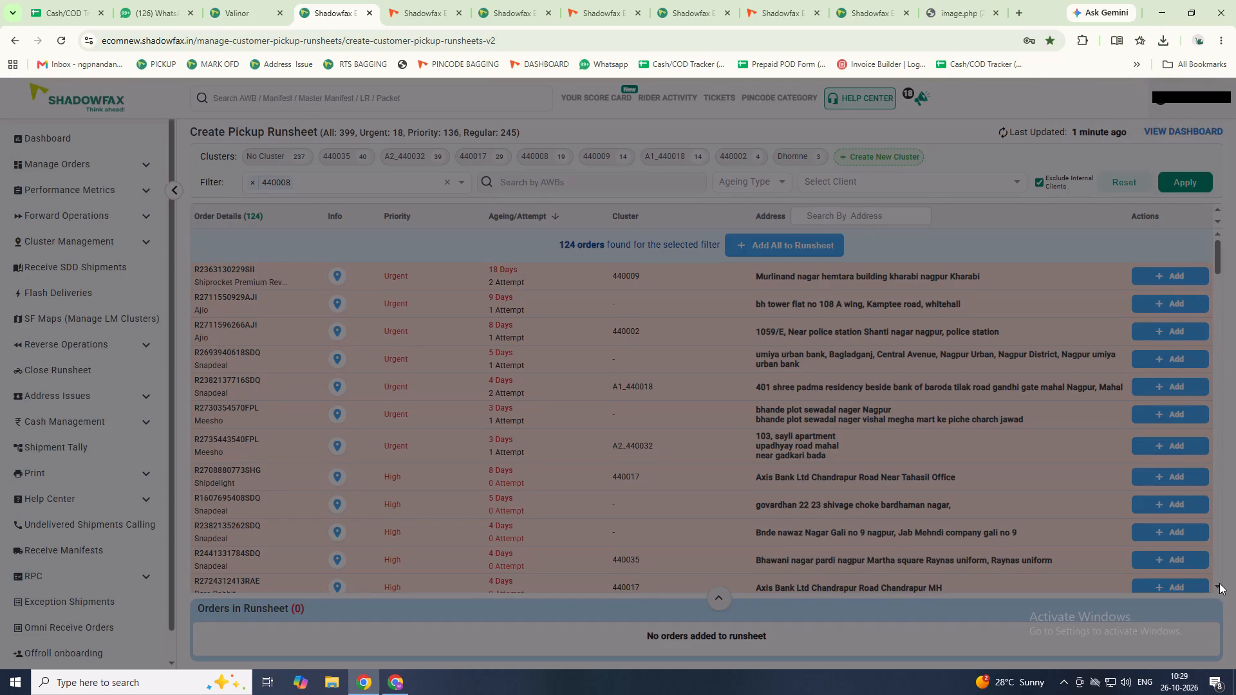
pyautogui.tripleClick(1219, 583)
pyautogui.tripleClick(1220, 584)
pyautogui.tripleClick(1221, 586)
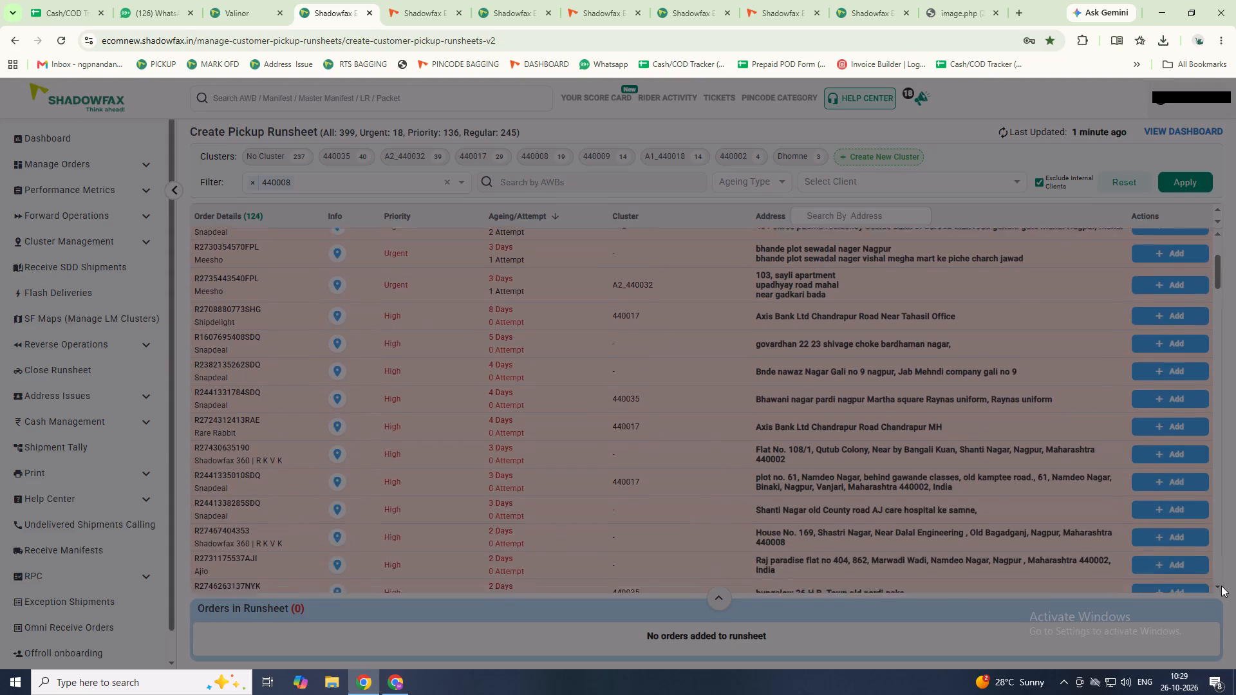
pyautogui.tripleClick(1221, 586)
pyautogui.click(1222, 588)
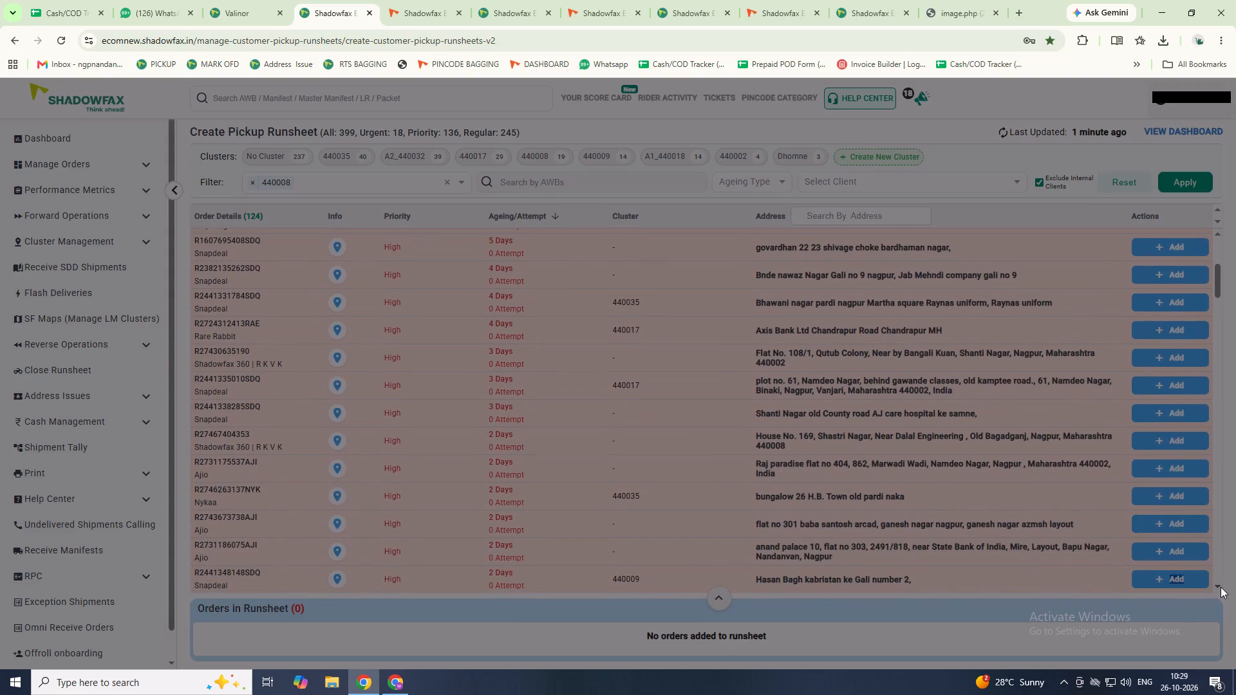
pyautogui.tripleClick(1218, 584)
pyautogui.tripleClick(1222, 583)
pyautogui.doubleClick(1227, 583)
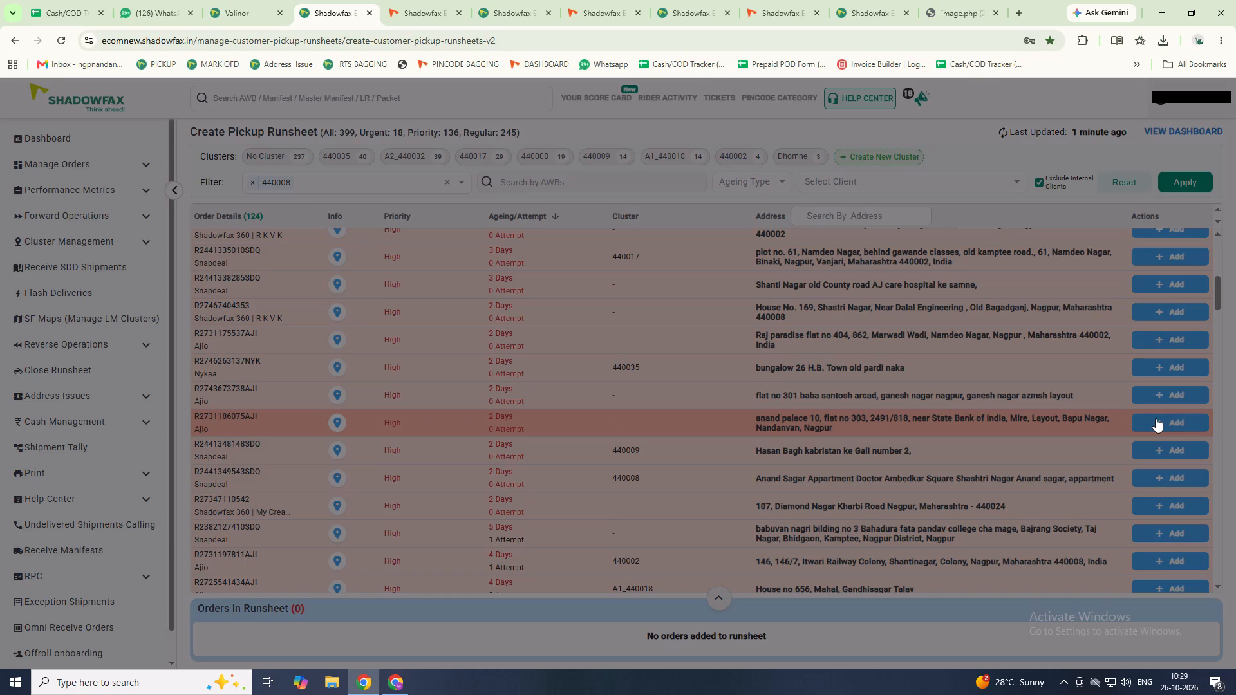
pyautogui.click(1156, 418)
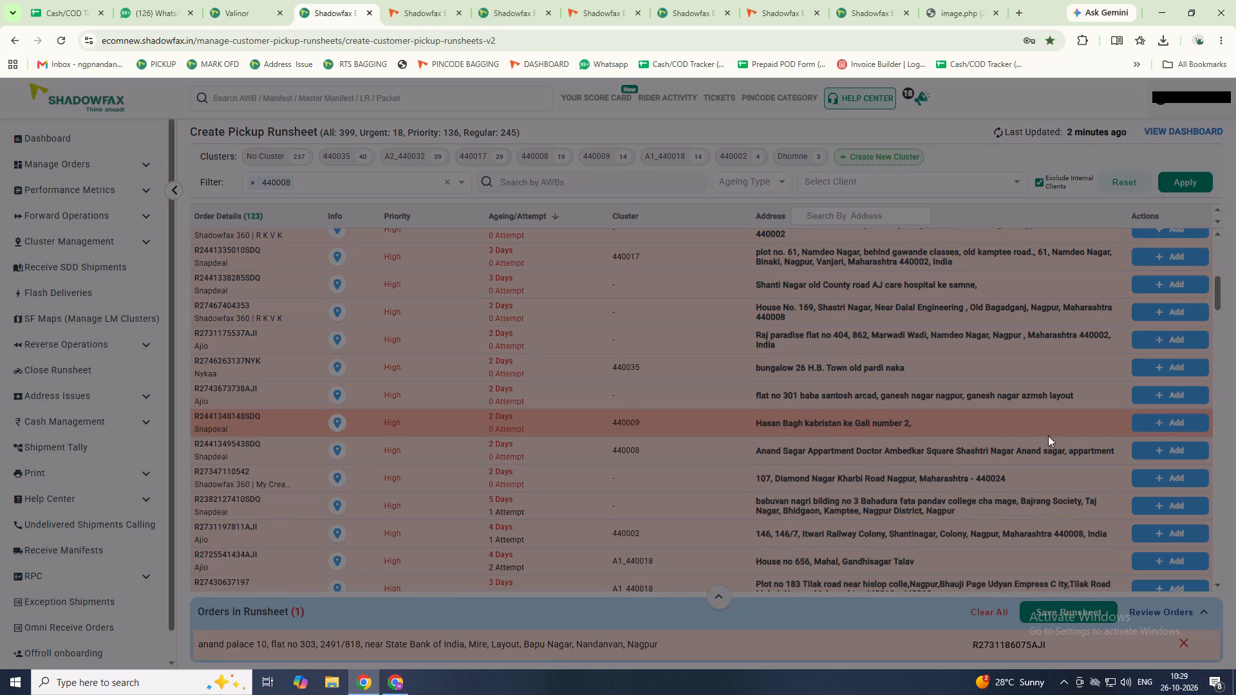
pyautogui.click(1156, 394)
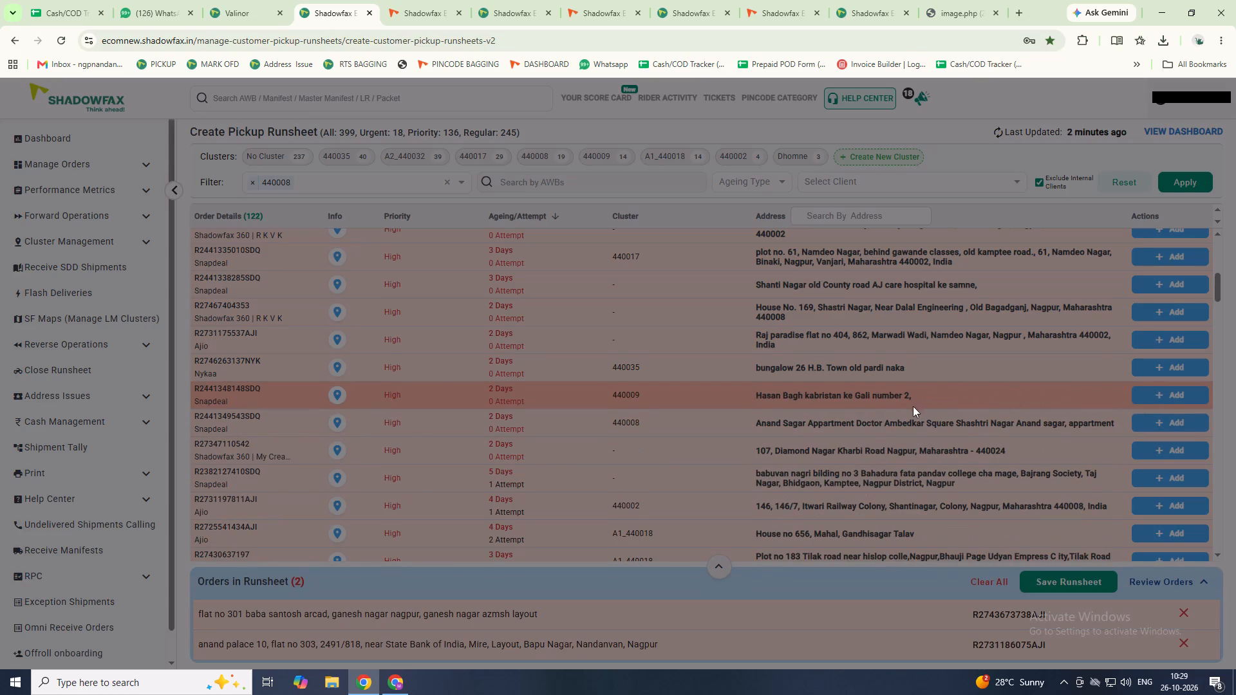
# Examine the addresses of the remaining 440008 orders for more pickups that suit the new runsheet.
pyautogui.tripleClick(1216, 553)
pyautogui.doubleClick(1210, 551)
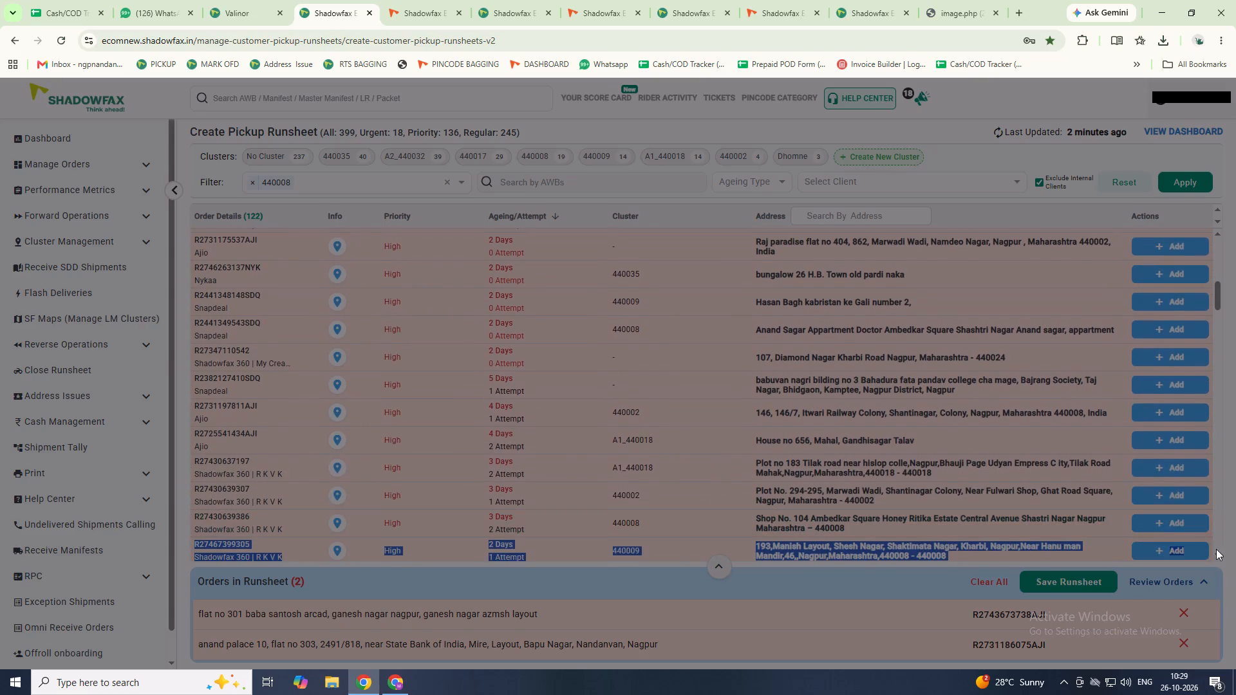
pyautogui.tripleClick(1218, 552)
pyautogui.tripleClick(1218, 553)
pyautogui.tripleClick(1219, 553)
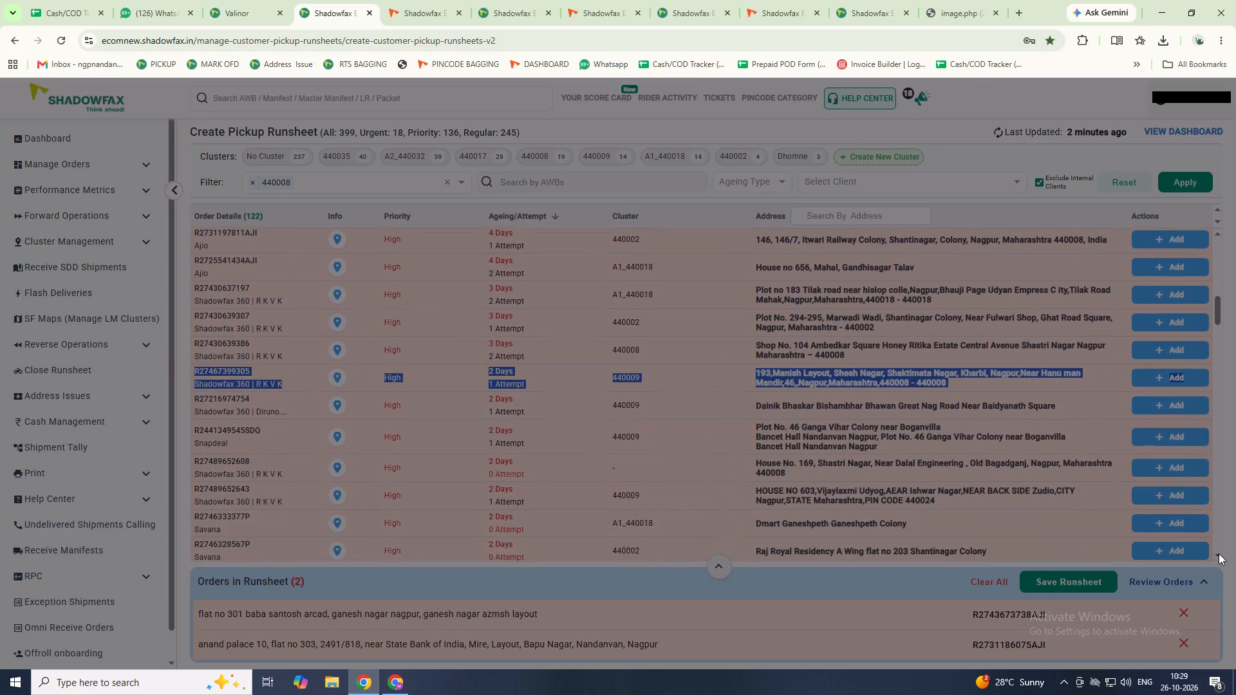
pyautogui.tripleClick(1219, 553)
pyautogui.tripleClick(1219, 554)
pyautogui.tripleClick(1220, 554)
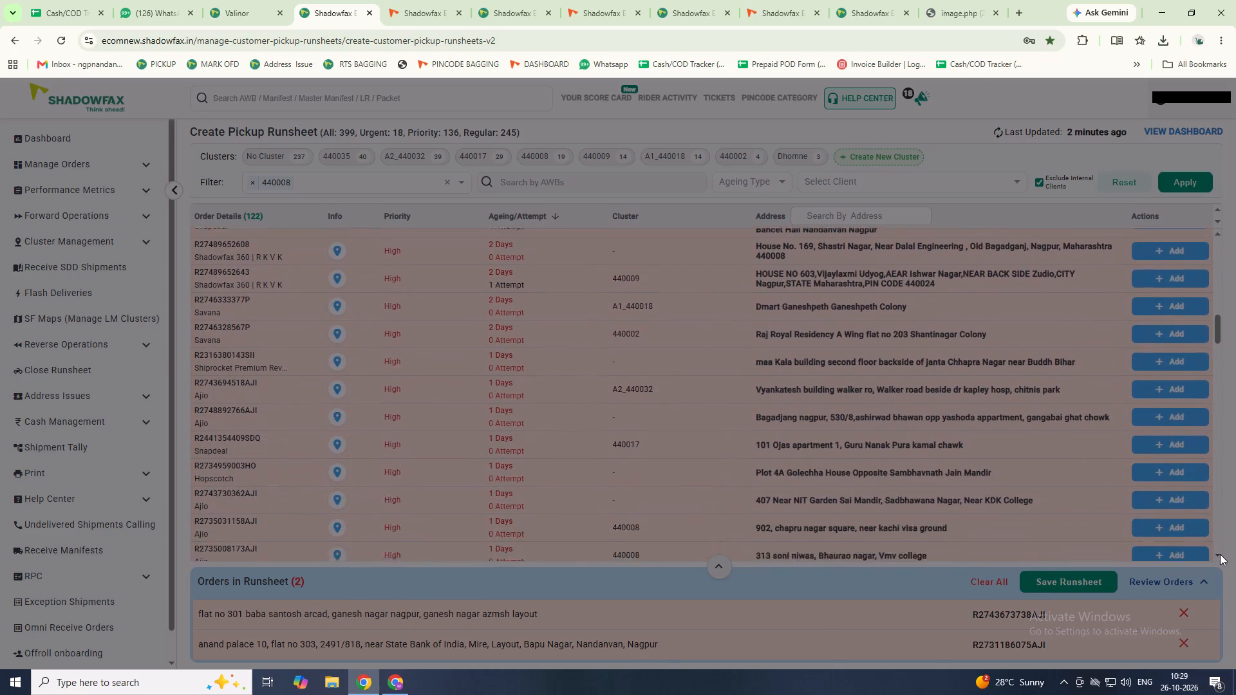
pyautogui.tripleClick(1219, 554)
pyautogui.tripleClick(1218, 553)
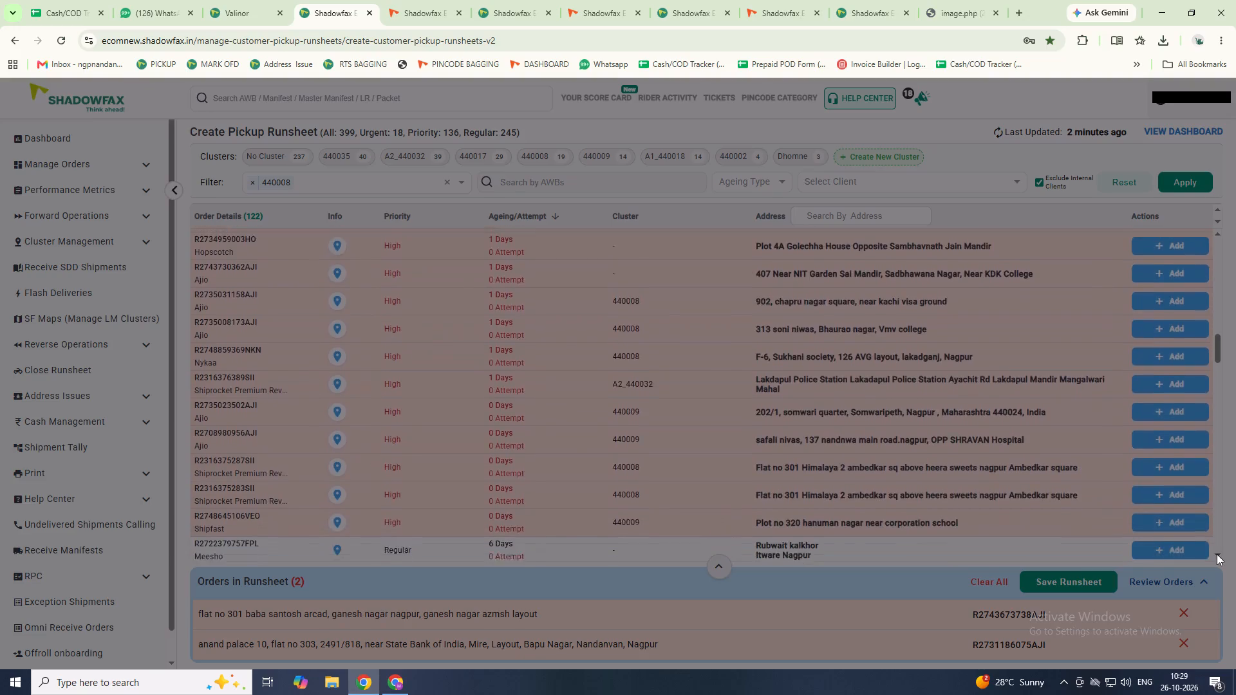
pyautogui.tripleClick(1217, 554)
pyautogui.tripleClick(1215, 554)
pyautogui.tripleClick(1215, 554)
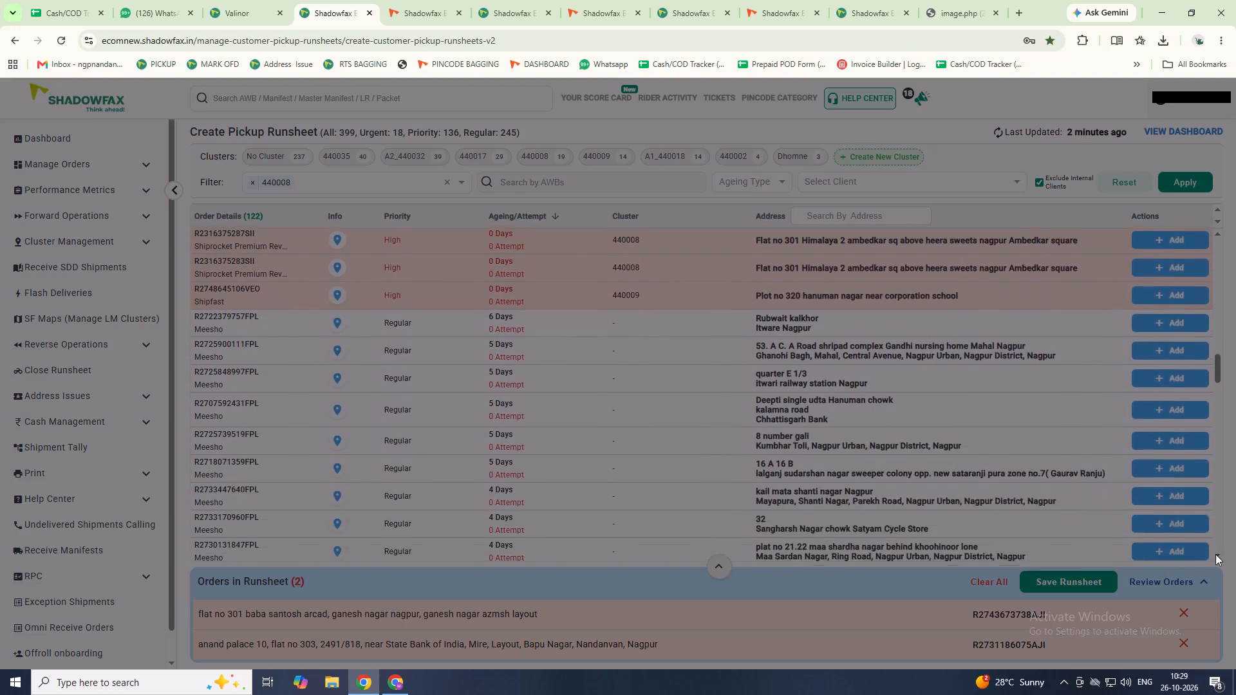
pyautogui.tripleClick(1215, 554)
pyautogui.tripleClick(1215, 557)
pyautogui.tripleClick(1217, 559)
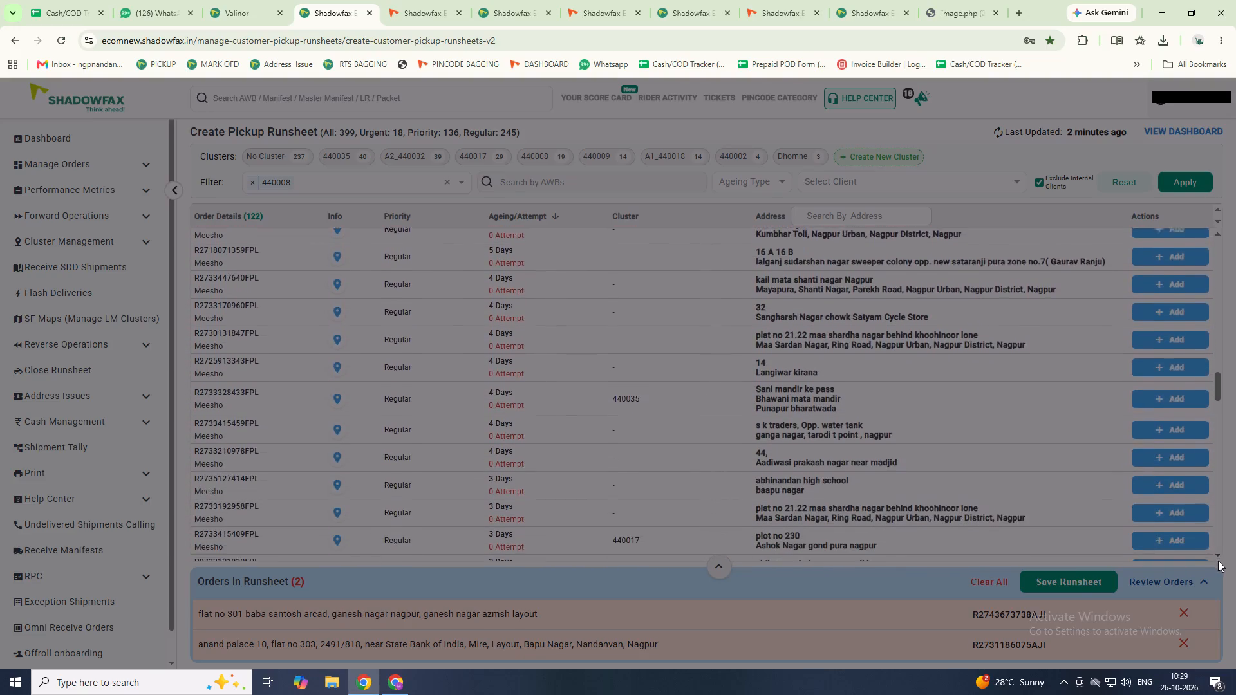
pyautogui.tripleClick(1220, 562)
pyautogui.doubleClick(1221, 566)
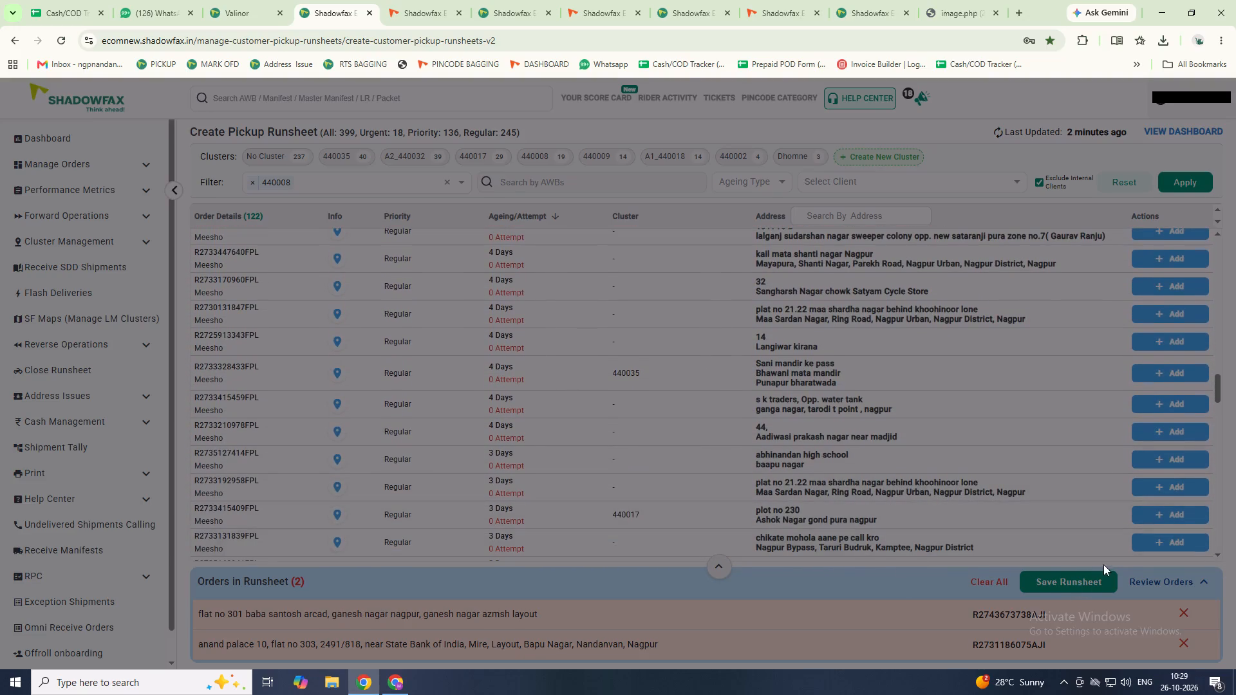
# Change the pickup order filter from pincode 440008 to pincode 440009.
pyautogui.click(253, 184)
pyautogui.click(456, 178)
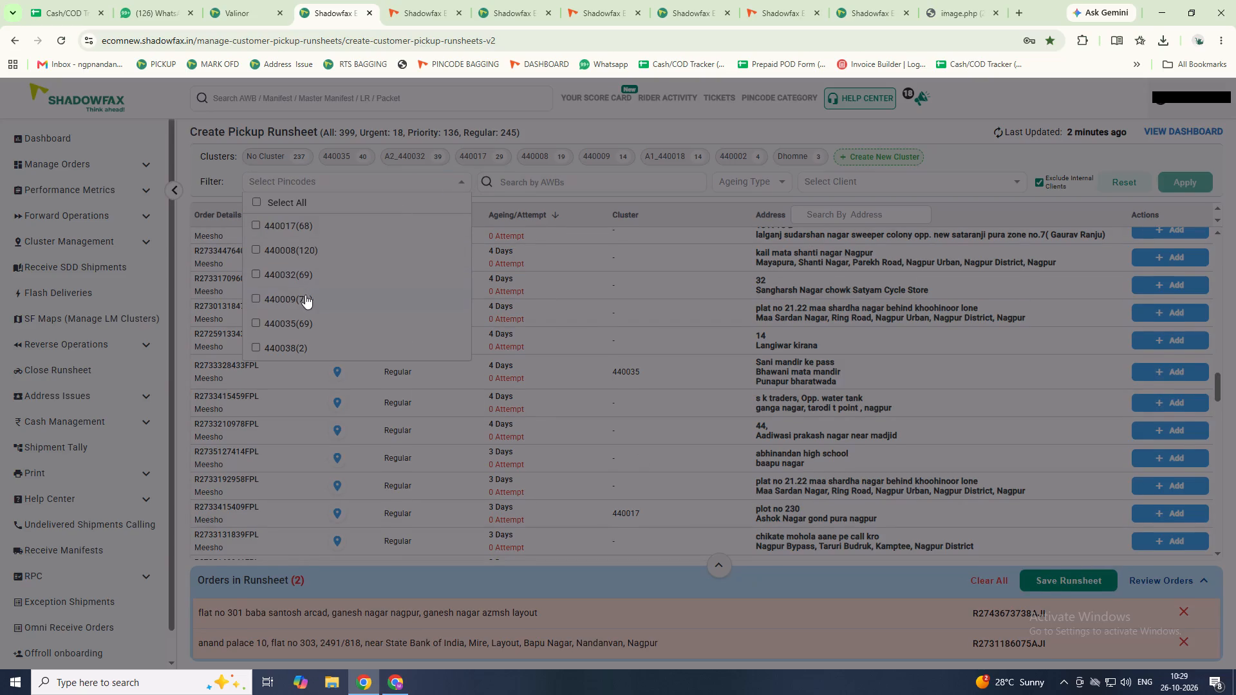
pyautogui.click(293, 295)
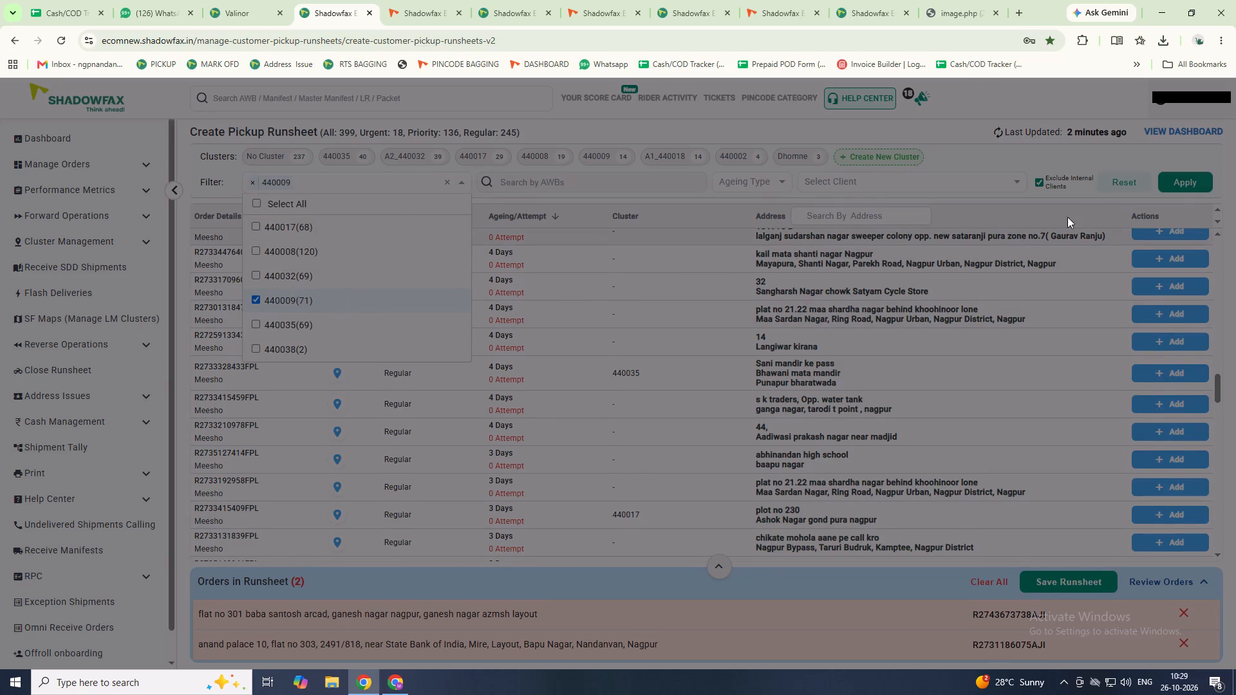
pyautogui.click(1187, 183)
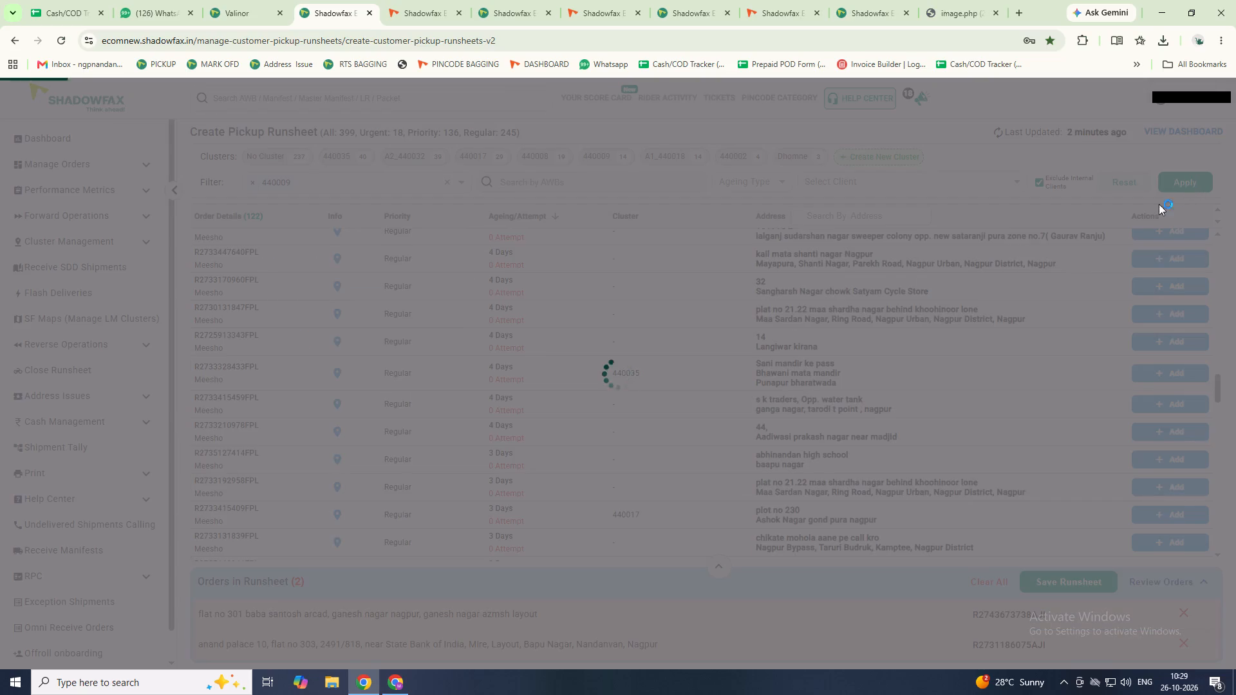
pyautogui.moveTo(1216, 492); pyautogui.dragTo(1209, 242)
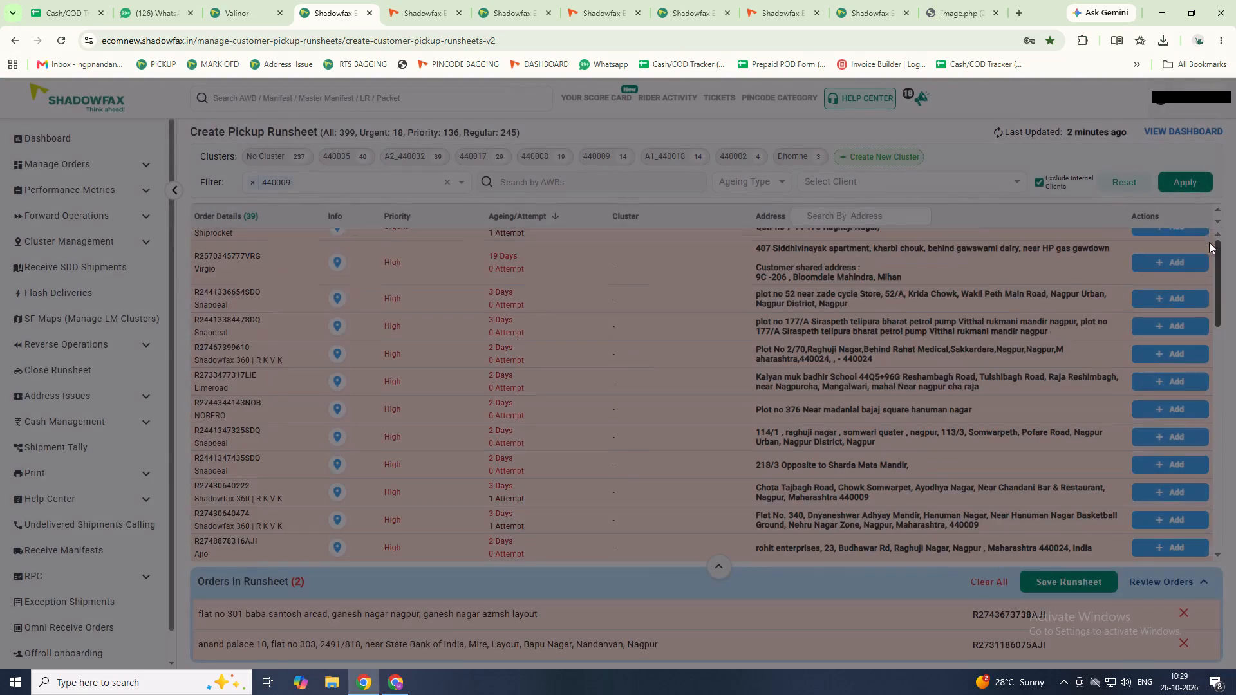
pyautogui.moveTo(1209, 242); pyautogui.dragTo(1205, 216)
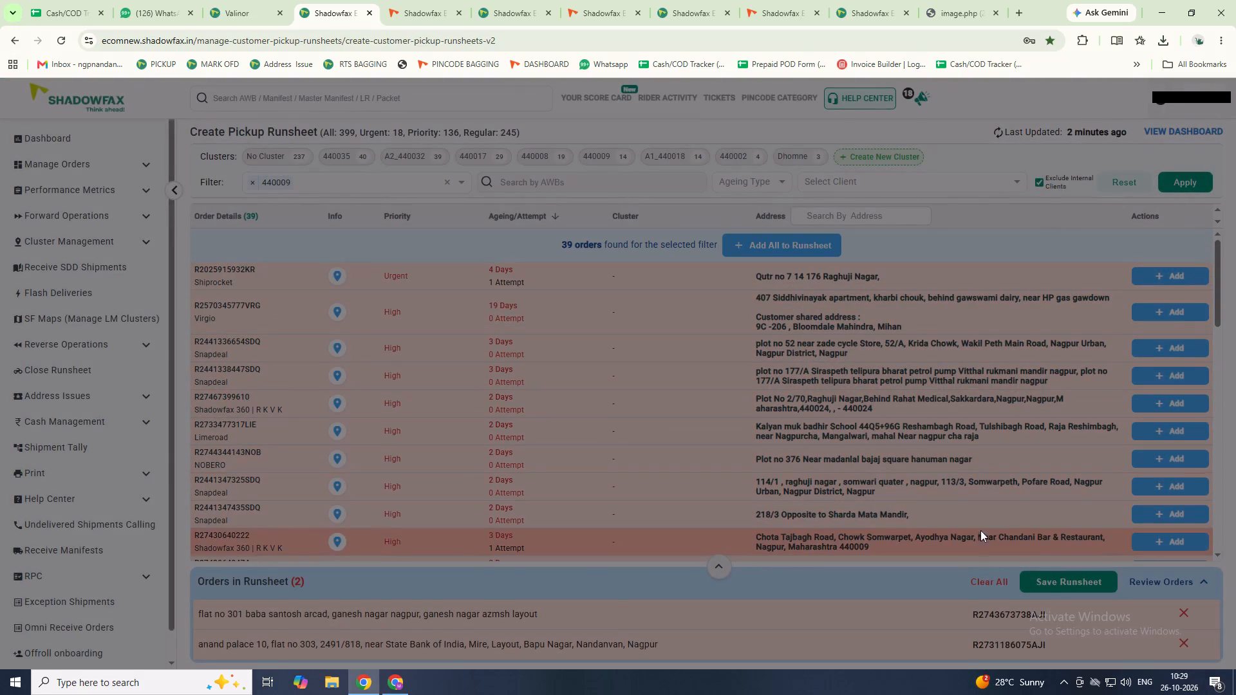
pyautogui.tripleClick(1217, 556)
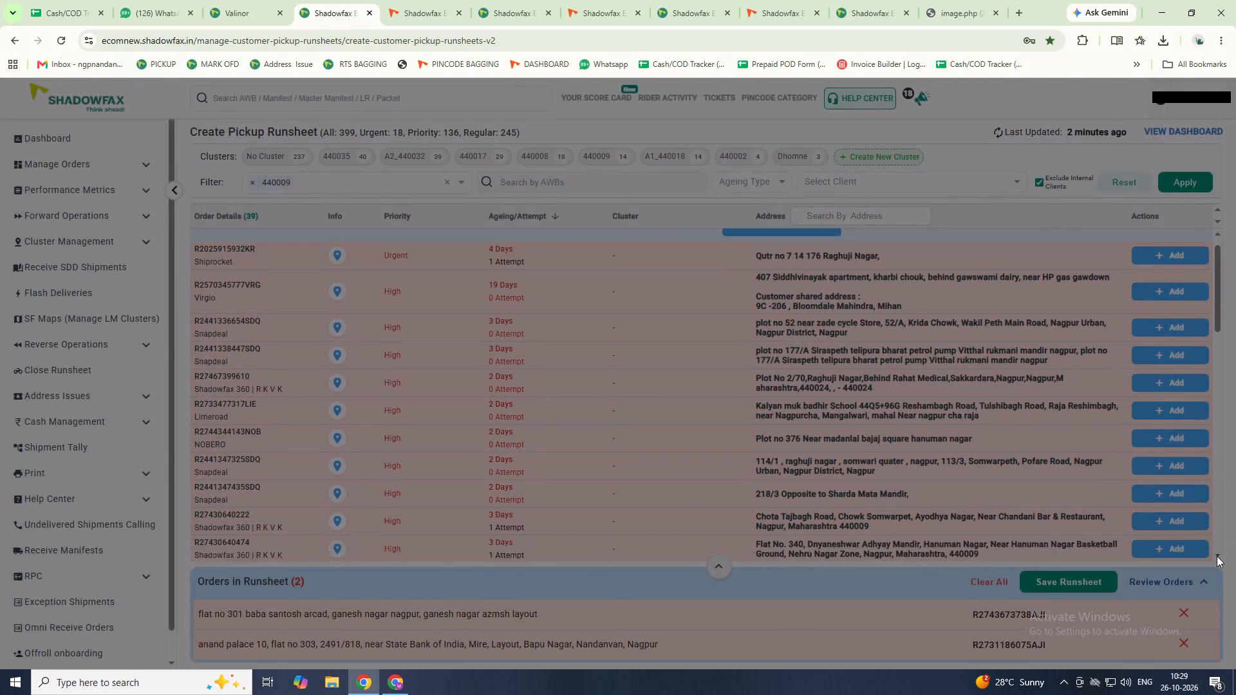
pyautogui.tripleClick(1220, 556)
pyautogui.doubleClick(1223, 557)
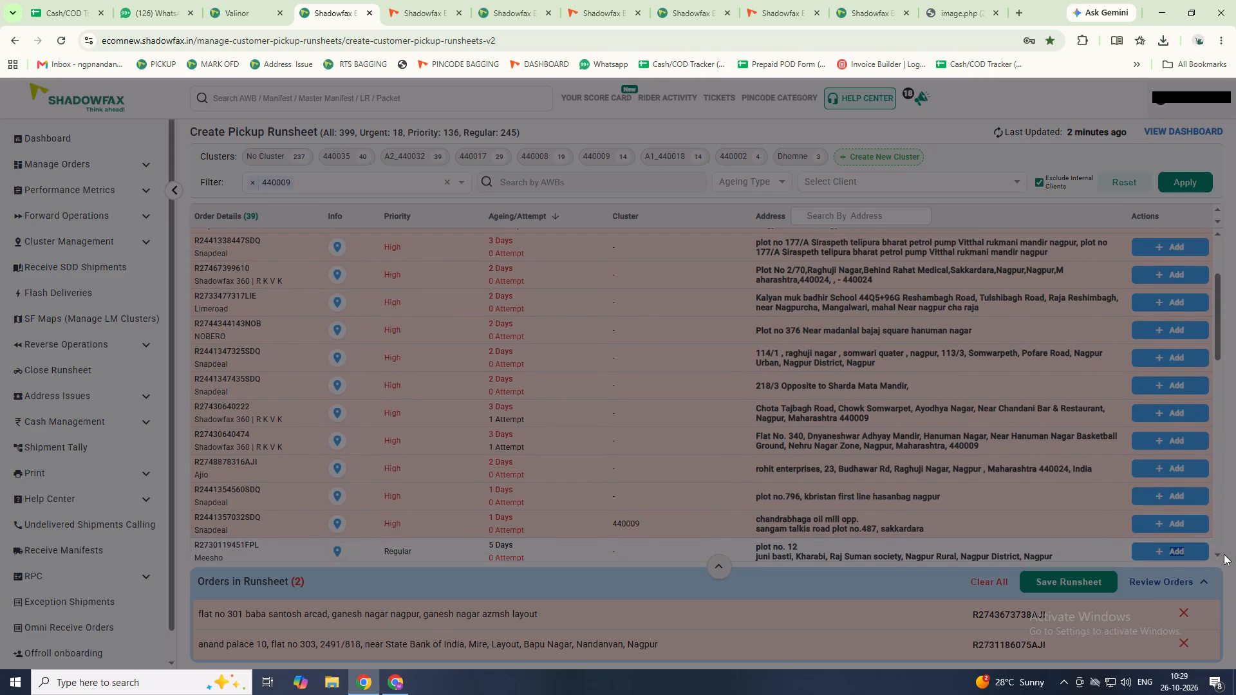
pyautogui.click(1136, 518)
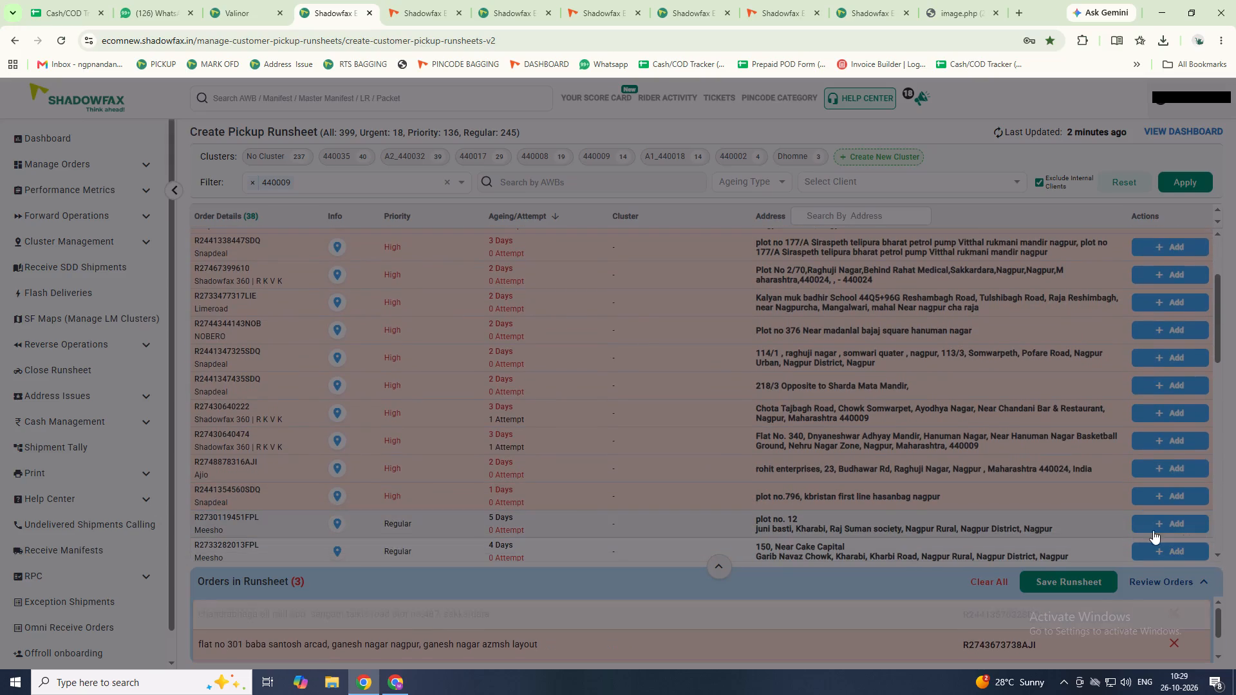
# Examine the addresses of the remaining 440009 orders for more pickups that suit the runsheet.
pyautogui.tripleClick(1217, 551)
pyautogui.tripleClick(1217, 553)
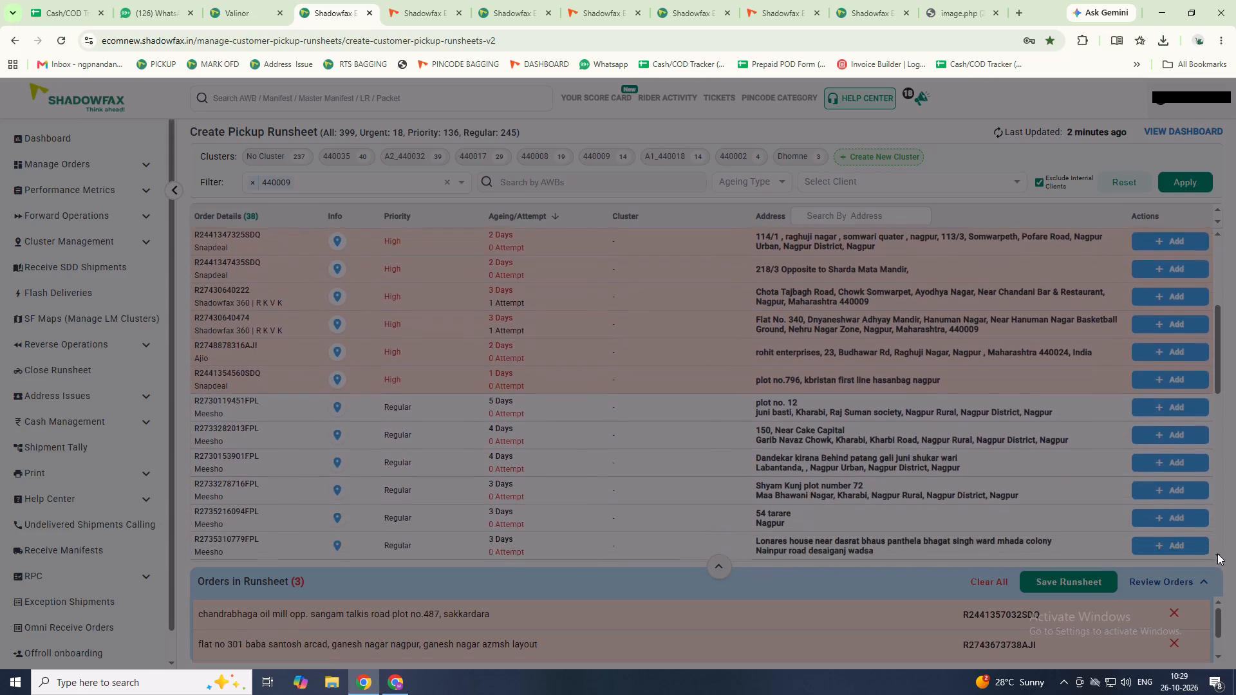
pyautogui.tripleClick(1216, 553)
pyautogui.tripleClick(1217, 553)
pyautogui.tripleClick(1216, 555)
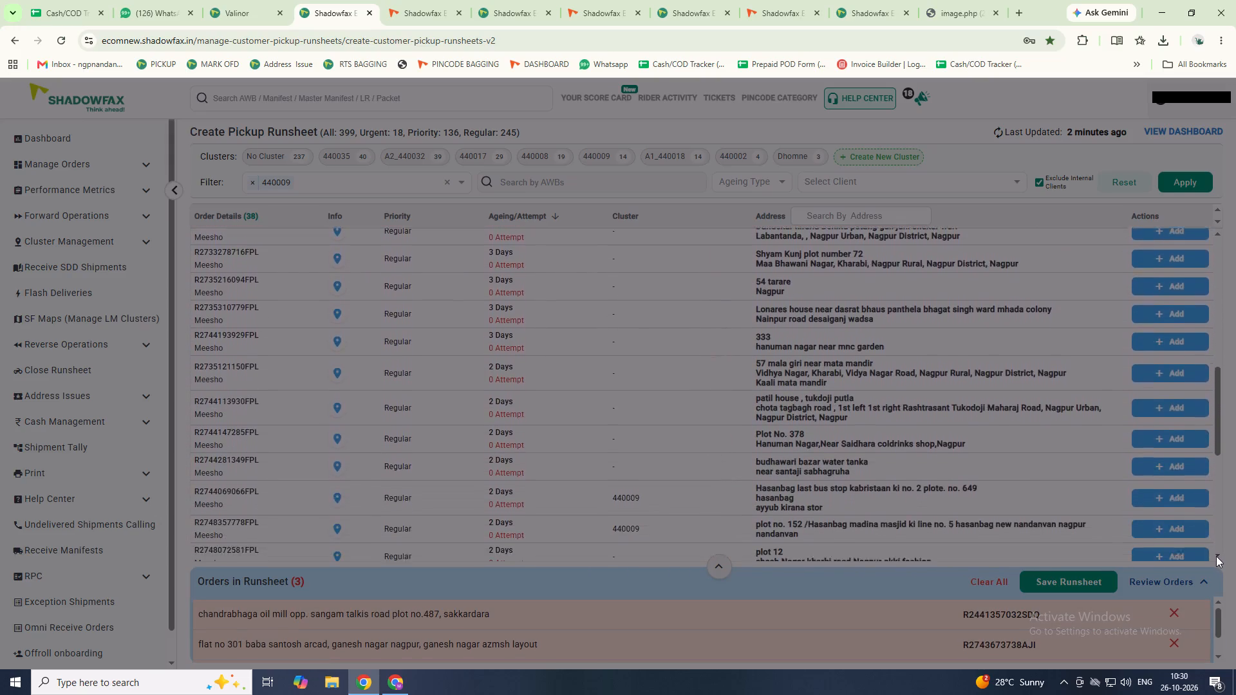
pyautogui.tripleClick(1215, 557)
pyautogui.tripleClick(1215, 558)
pyautogui.tripleClick(1215, 559)
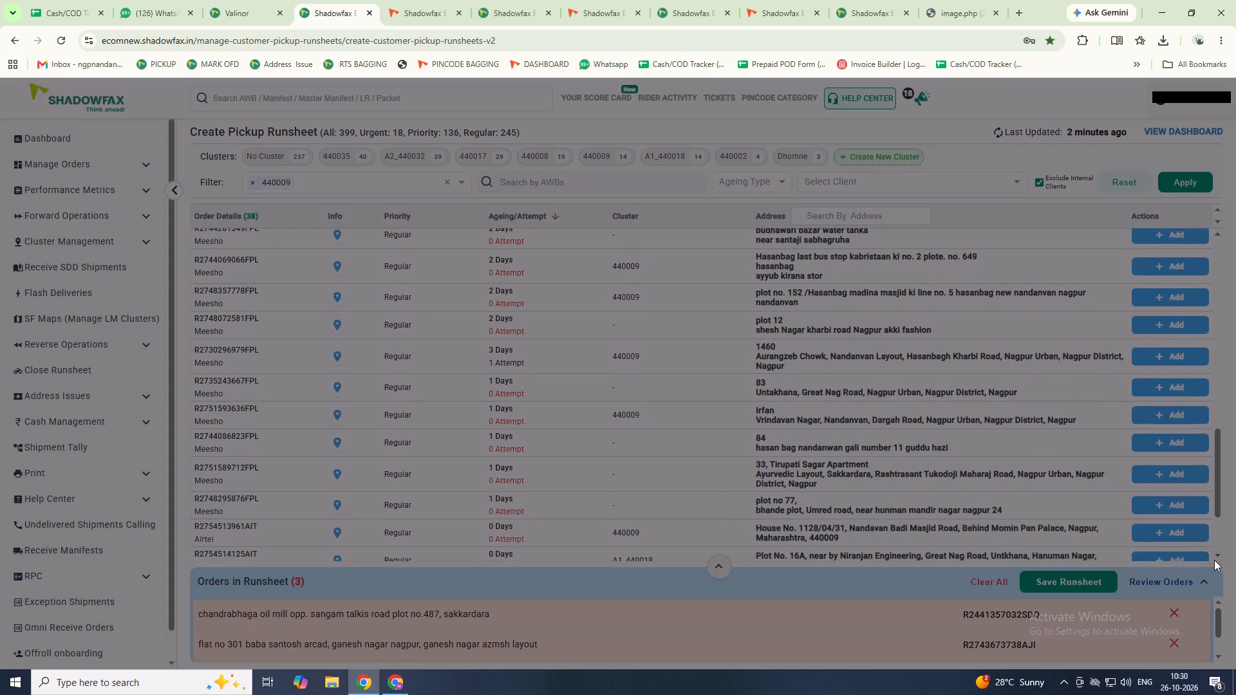
pyautogui.doubleClick(1214, 560)
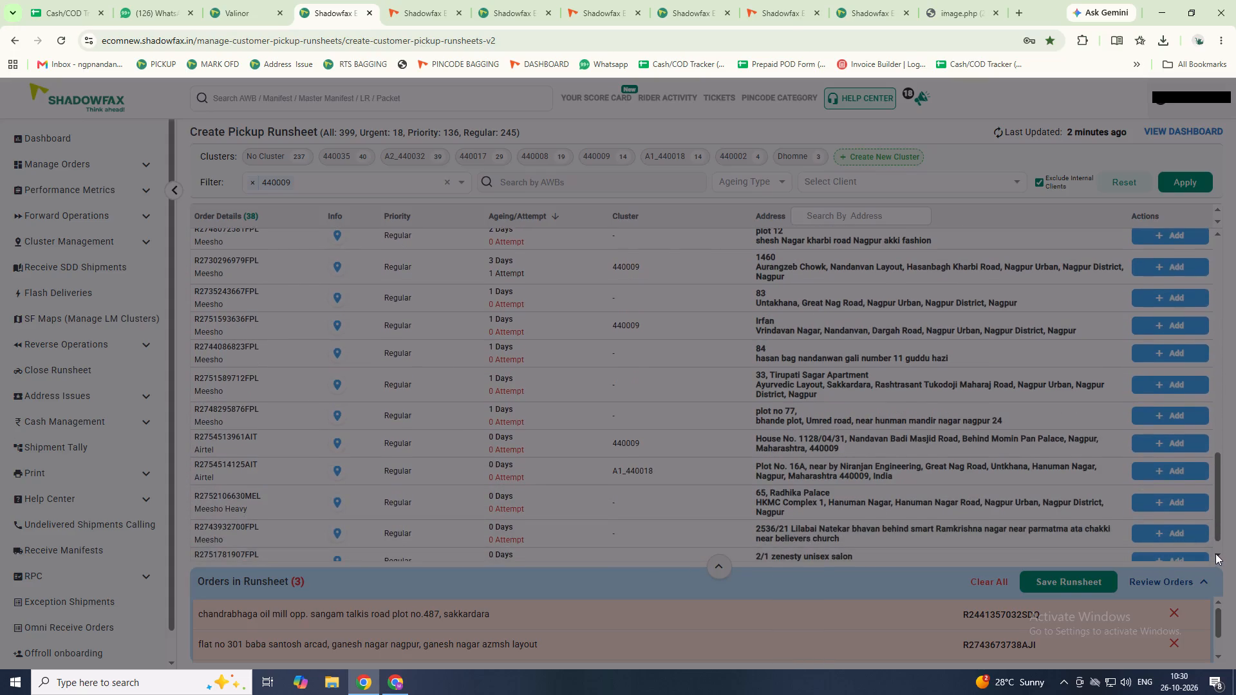
pyautogui.tripleClick(1215, 553)
pyautogui.doubleClick(1215, 557)
# Save the pickup runsheet without adding any of the suggested same-route and urgent orders.
pyautogui.click(1092, 586)
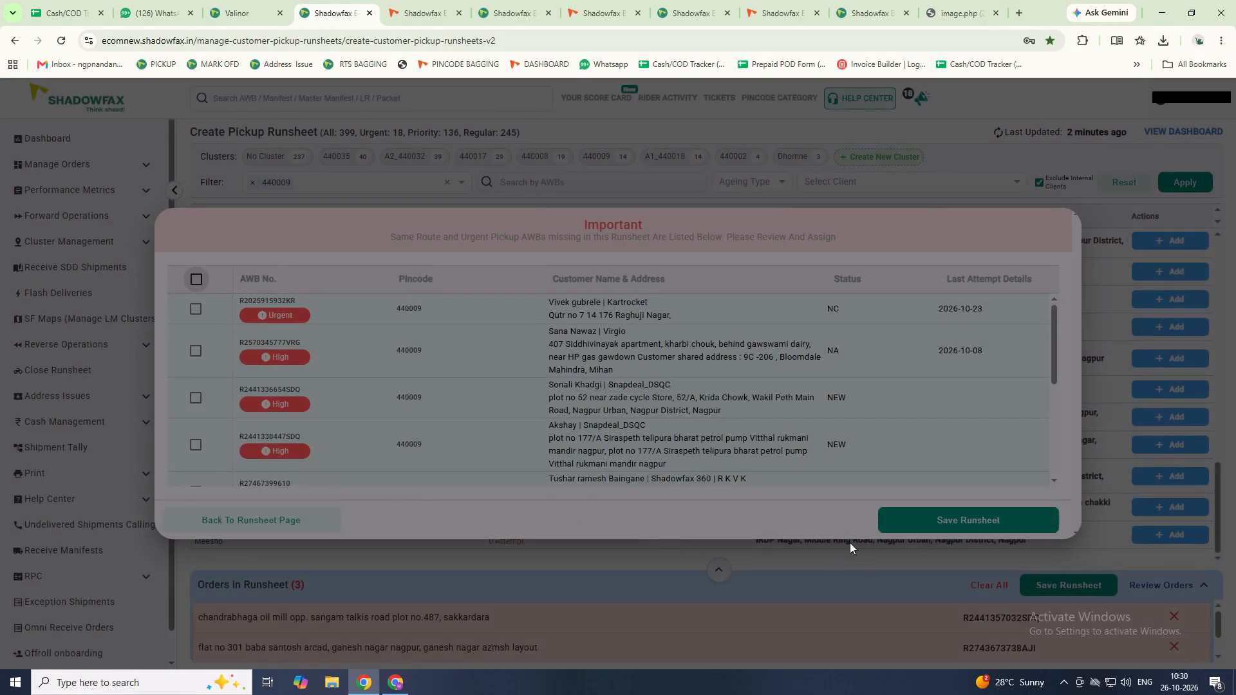
pyautogui.click(898, 517)
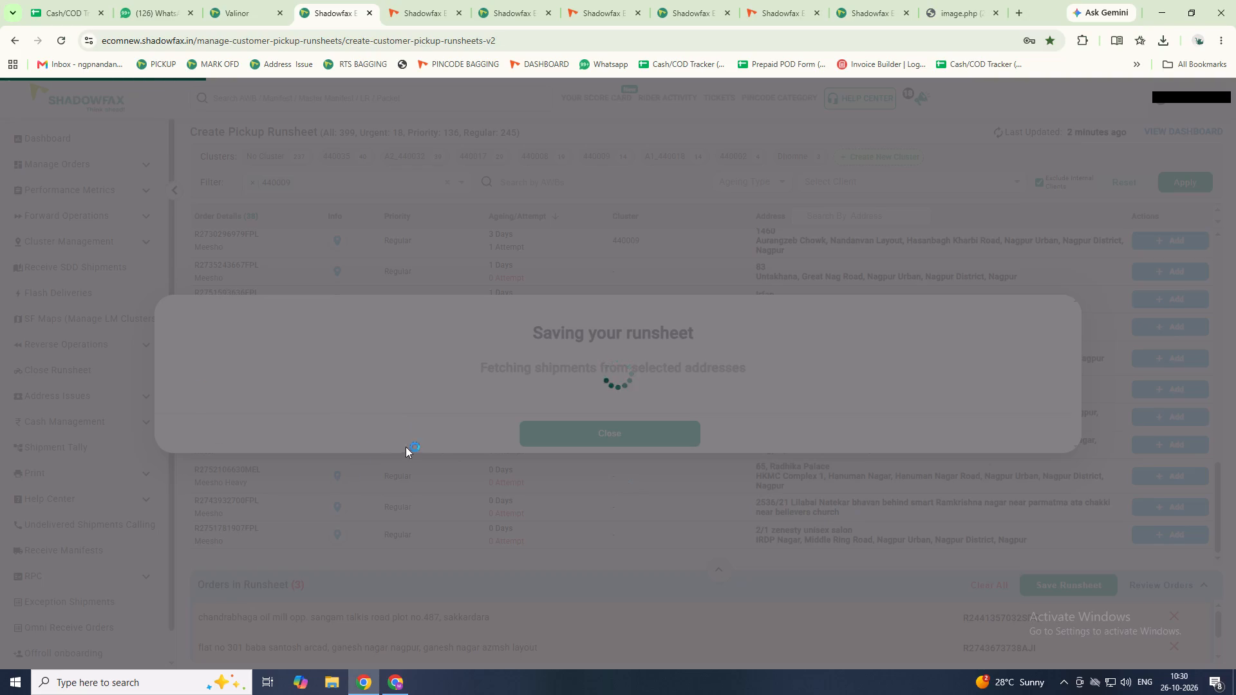
# Assign the saved pickup runsheet to rider Aniket, mark it OFP and close the summary.
pyautogui.click(332, 441)
pyautogui.click(333, 445)
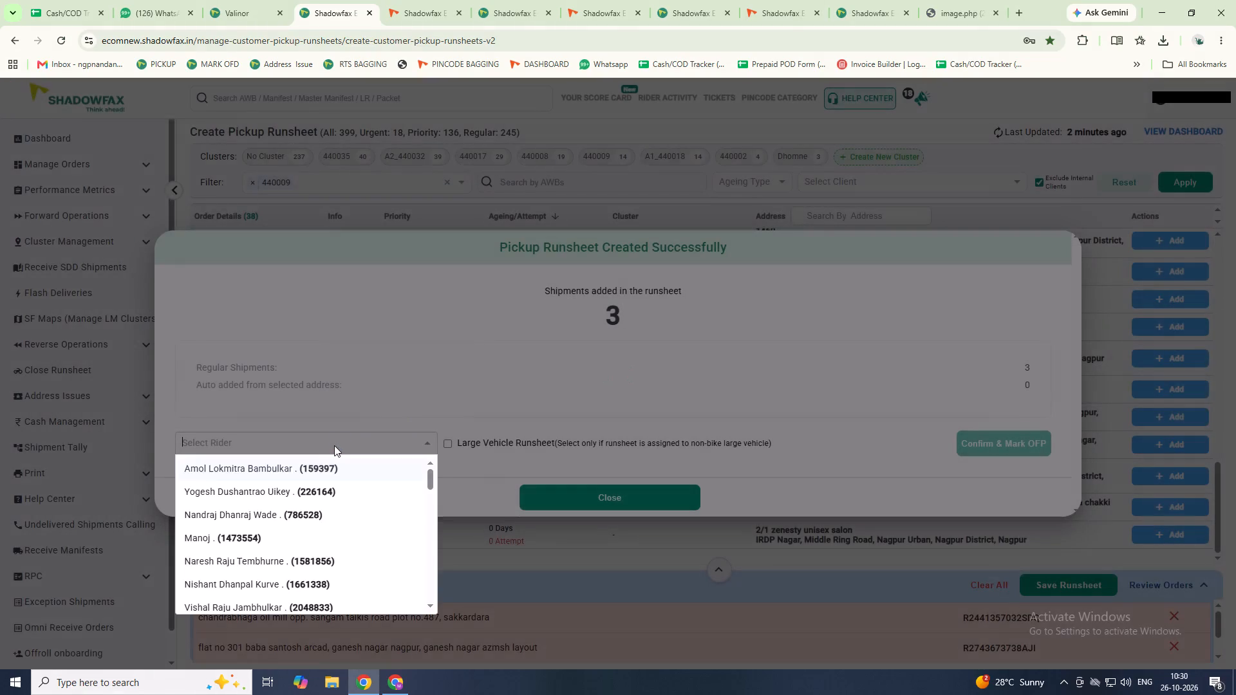
pyautogui.write('ANI')
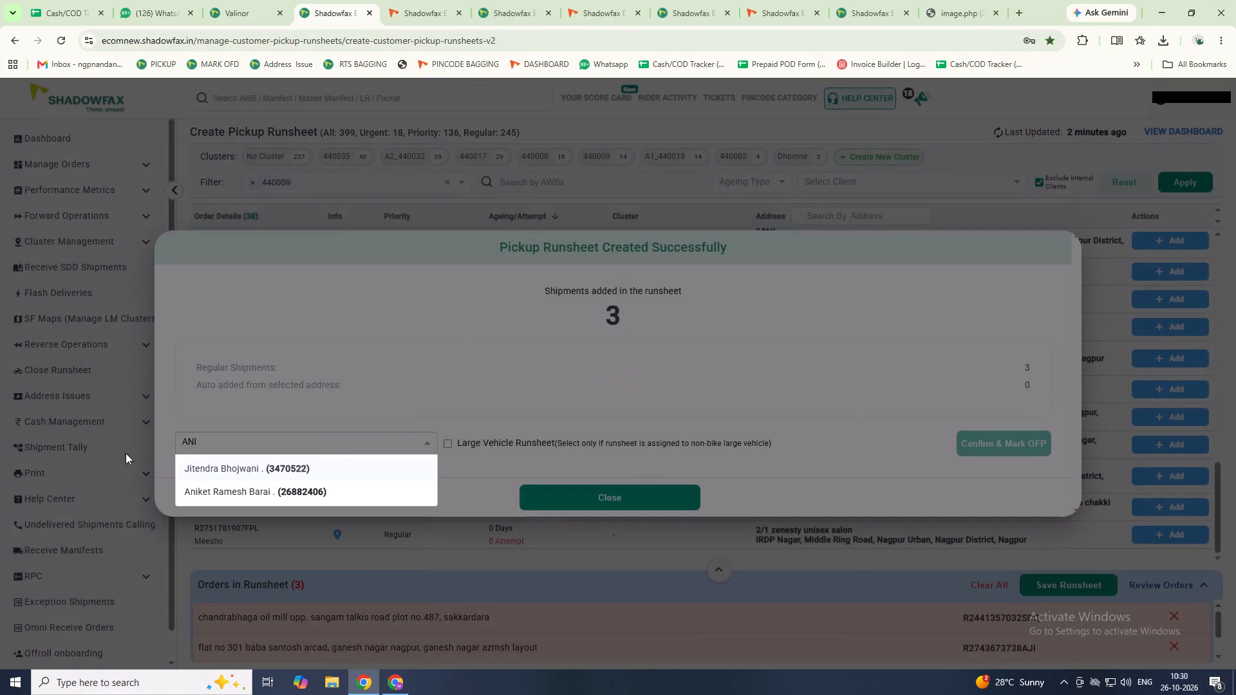
pyautogui.click(208, 492)
pyautogui.click(1009, 447)
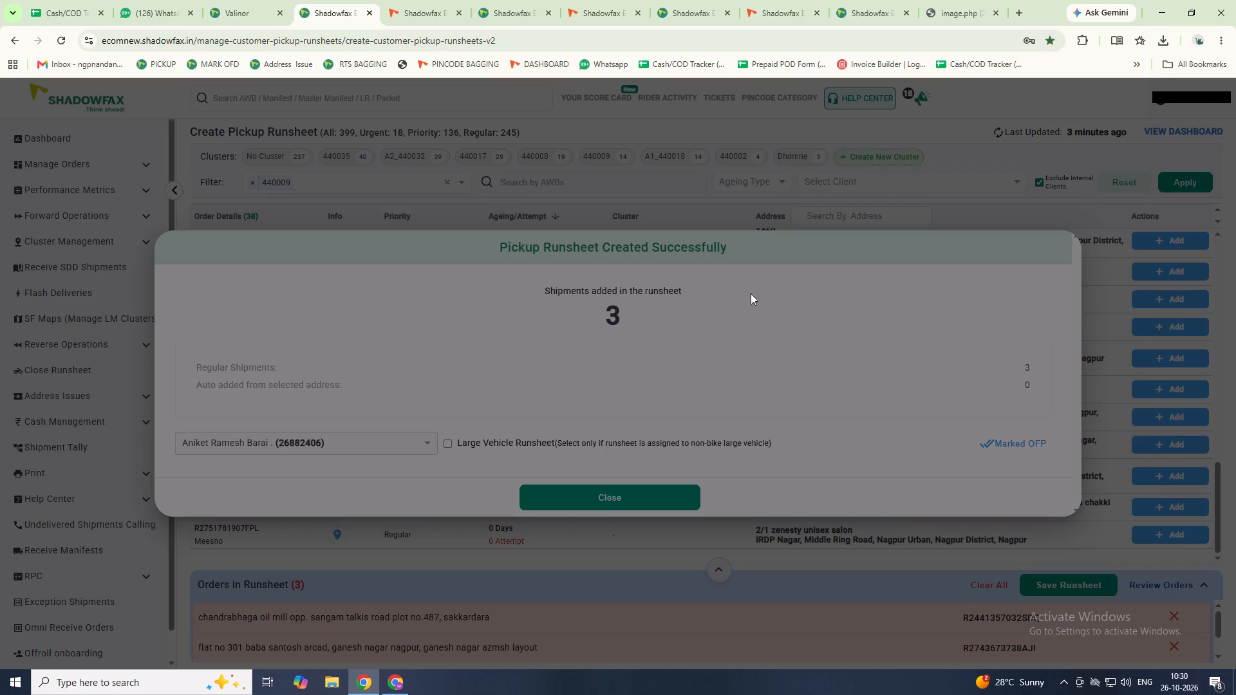
pyautogui.click(621, 502)
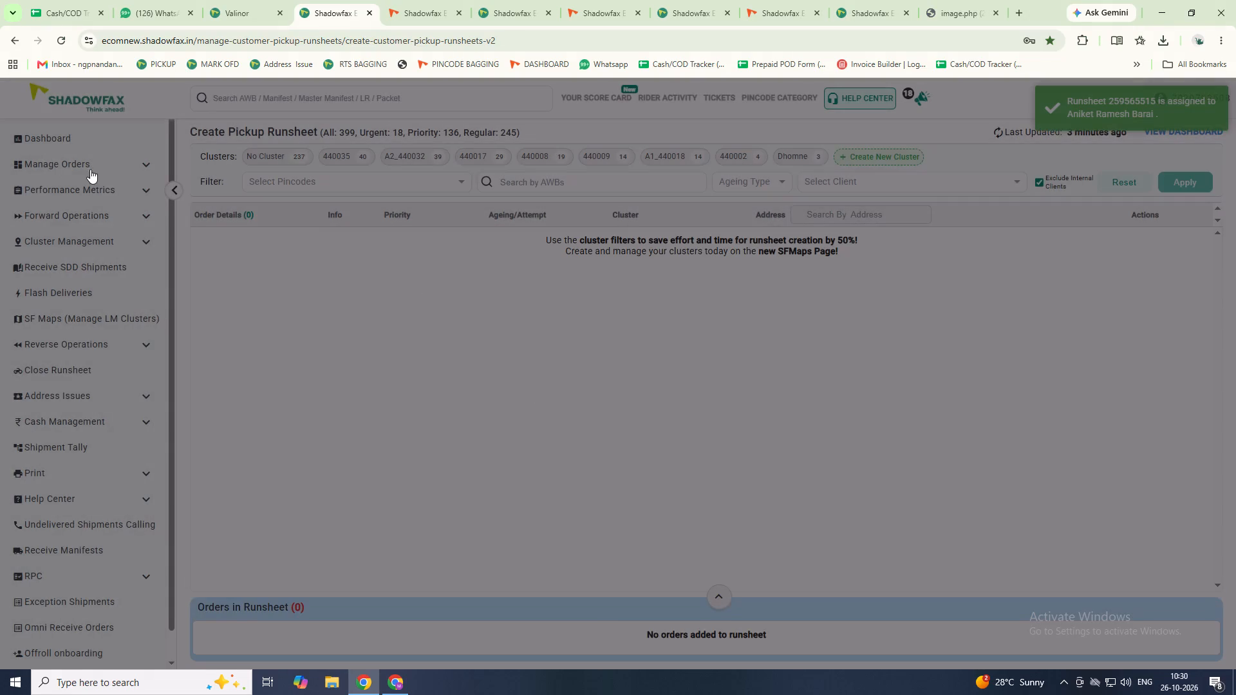
# Start a new forward delivery runsheet from the dashboard's orders to deliver.
pyautogui.click(51, 138)
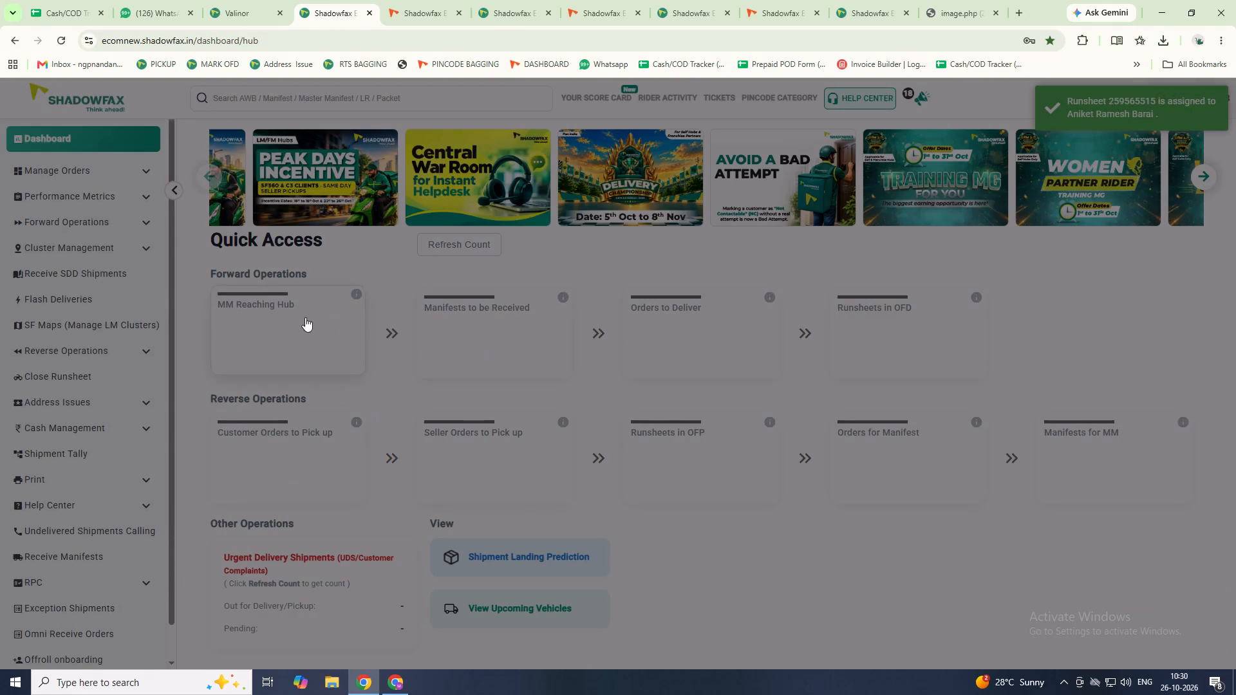
pyautogui.click(632, 347)
pyautogui.click(301, 193)
pyautogui.doubleClick(306, 200)
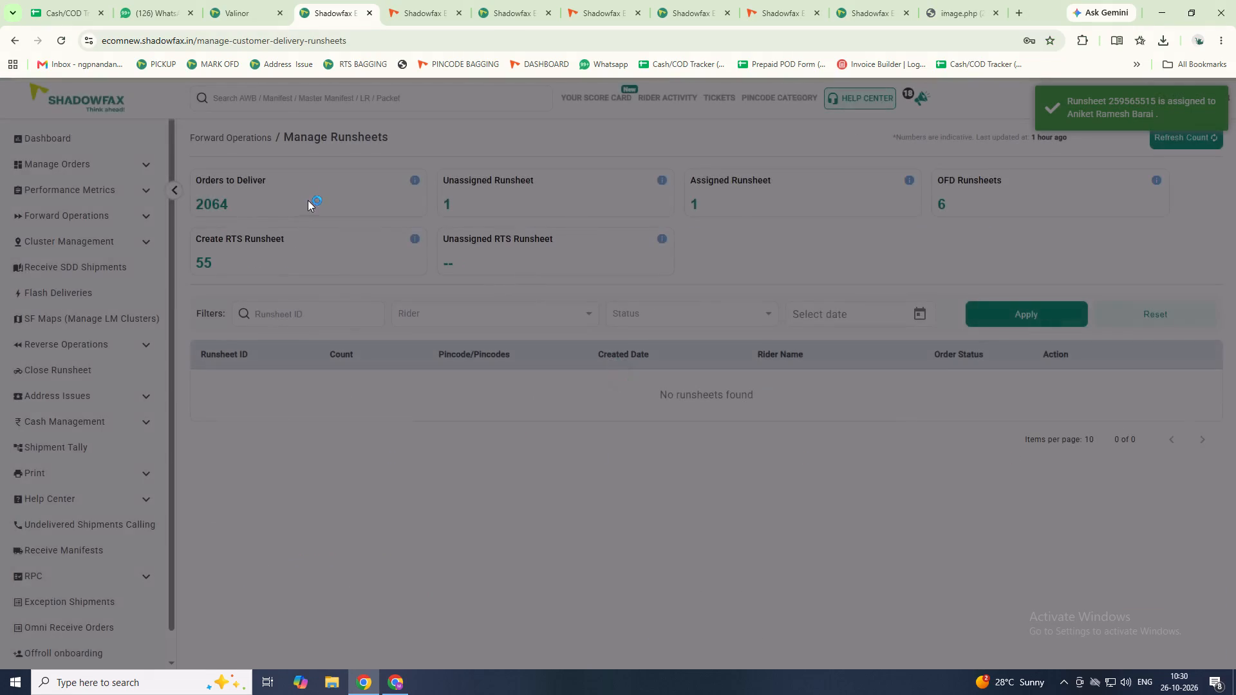
pyautogui.doubleClick(312, 199)
pyautogui.tripleClick(933, 194)
pyautogui.tripleClick(932, 199)
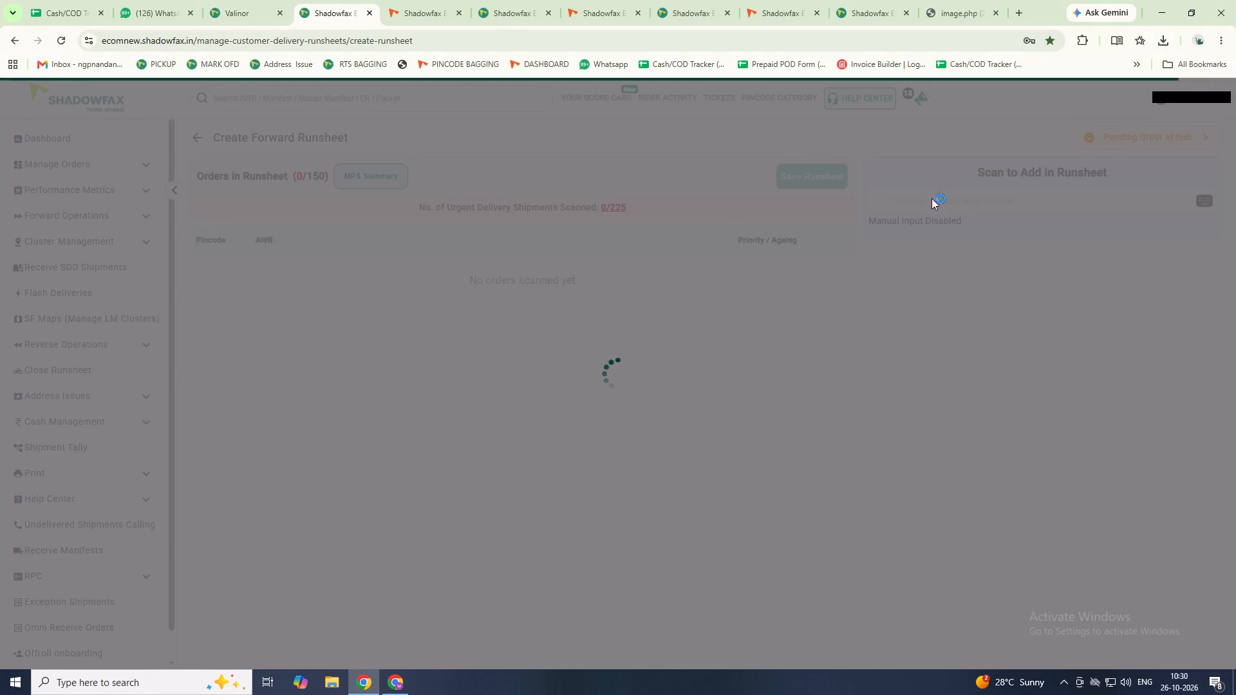
pyautogui.doubleClick(930, 199)
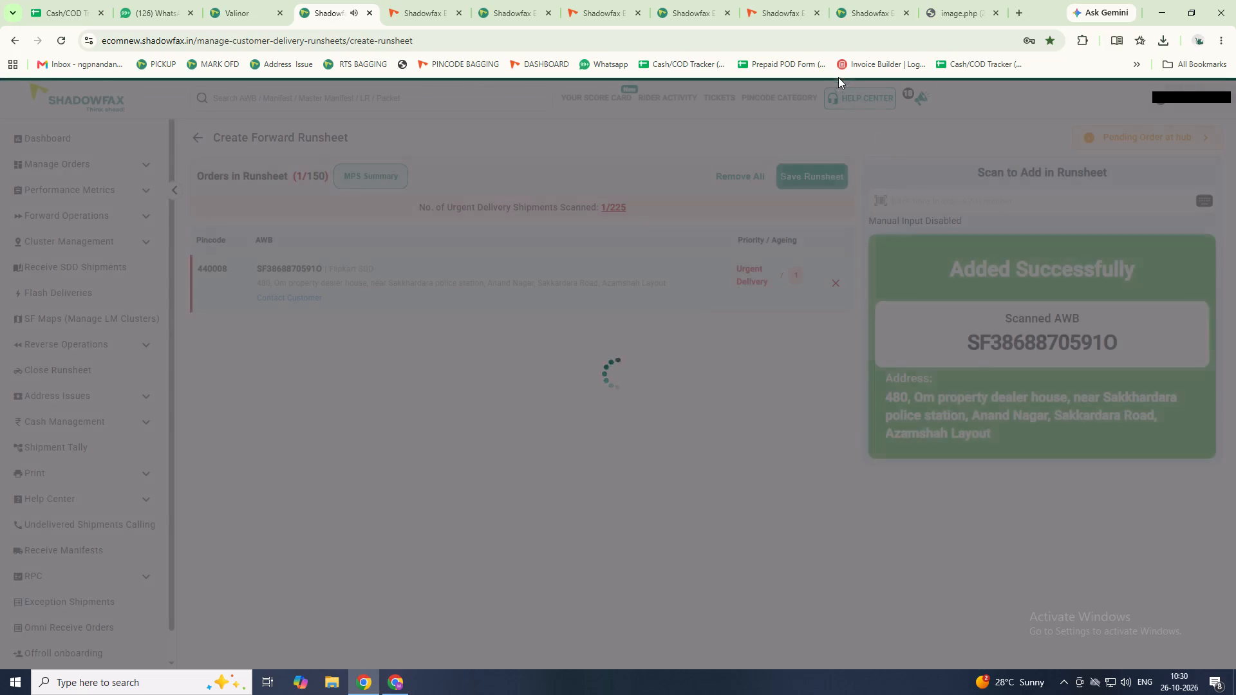
# Save the forward runsheet without adding the listed urgent delivery shipments.
pyautogui.click(813, 173)
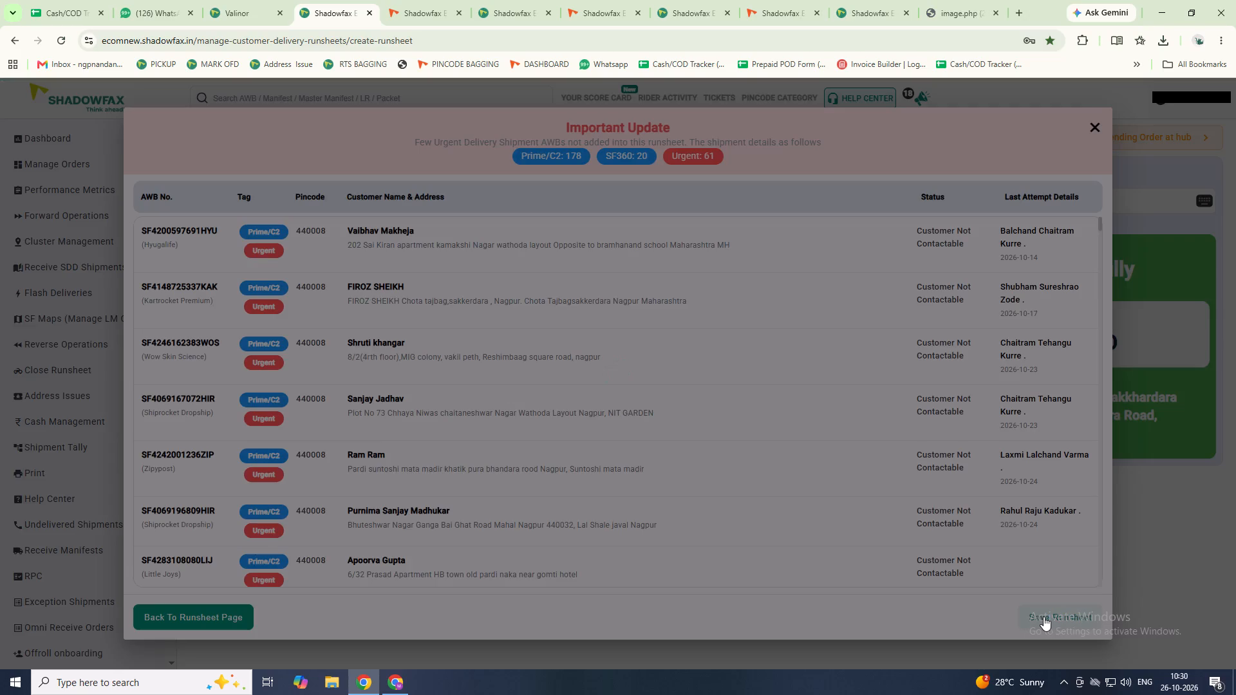
# Save the forward delivery runsheet without adding the listed urgent delivery shipments.
pyautogui.click(1044, 616)
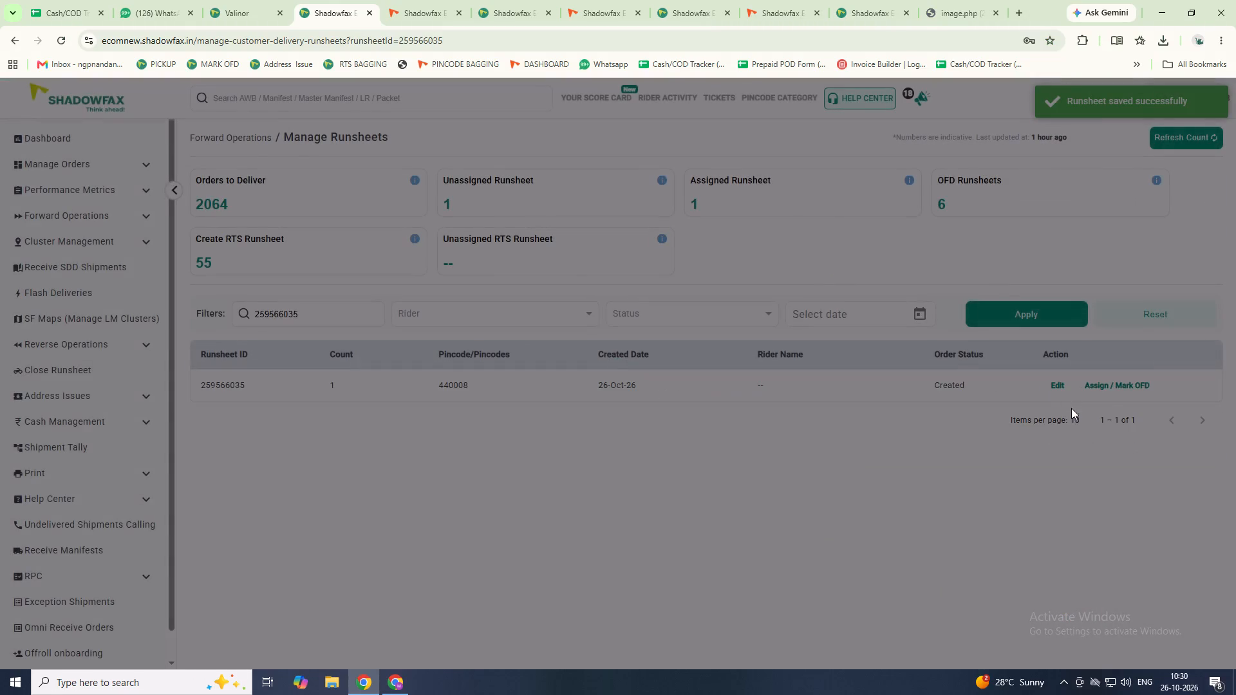
# Assign the newly saved forward runsheet to rider Aniket and mark it OFD, leaving it as a non-large-vehicle runsheet.
pyautogui.click(1103, 385)
pyautogui.tripleClick(529, 375)
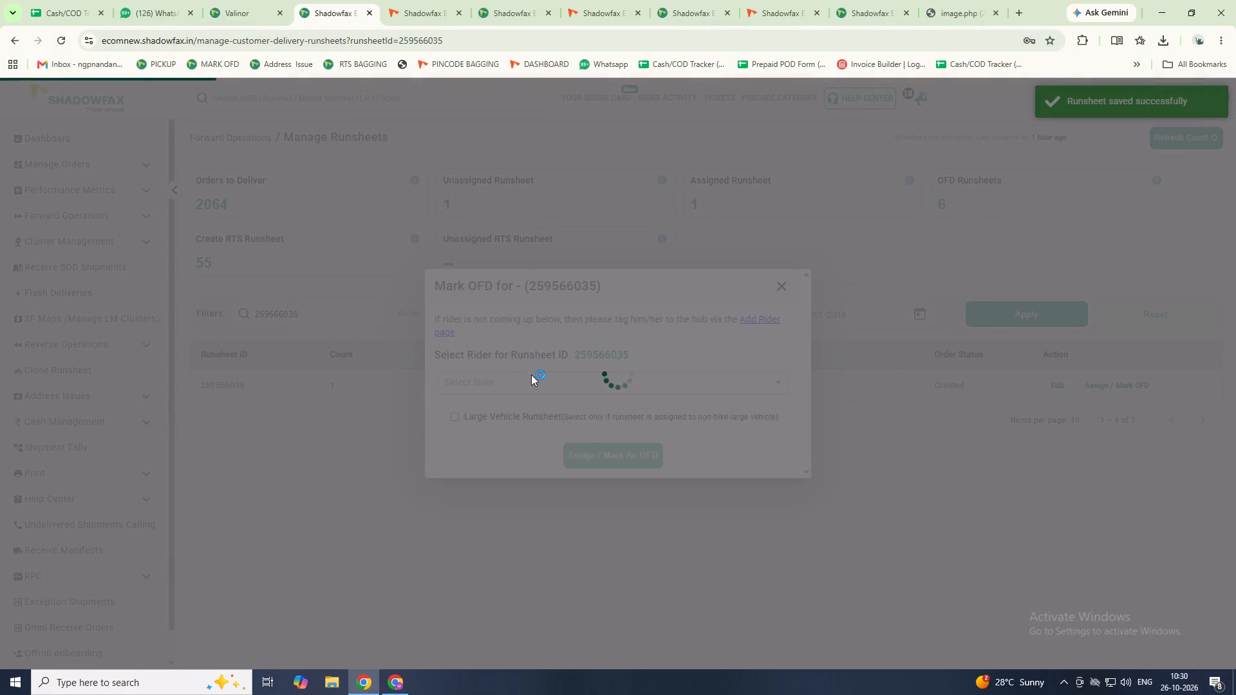
pyautogui.click(531, 373)
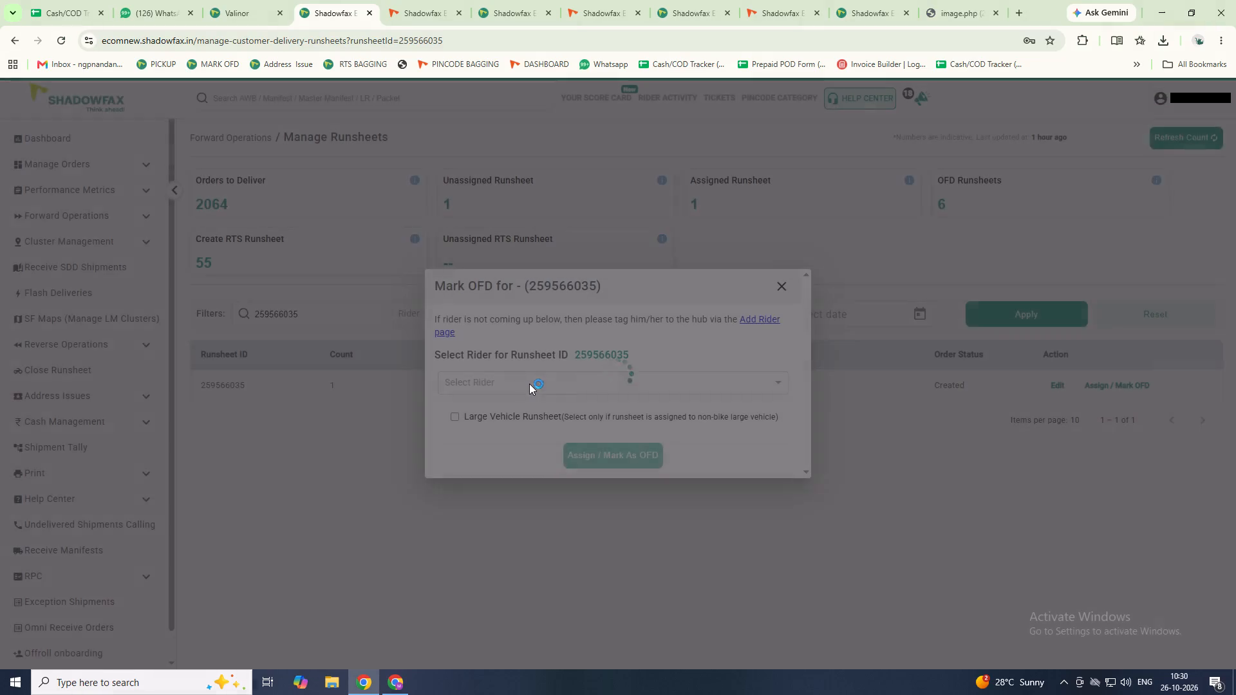
pyautogui.click(530, 383)
pyautogui.click(529, 380)
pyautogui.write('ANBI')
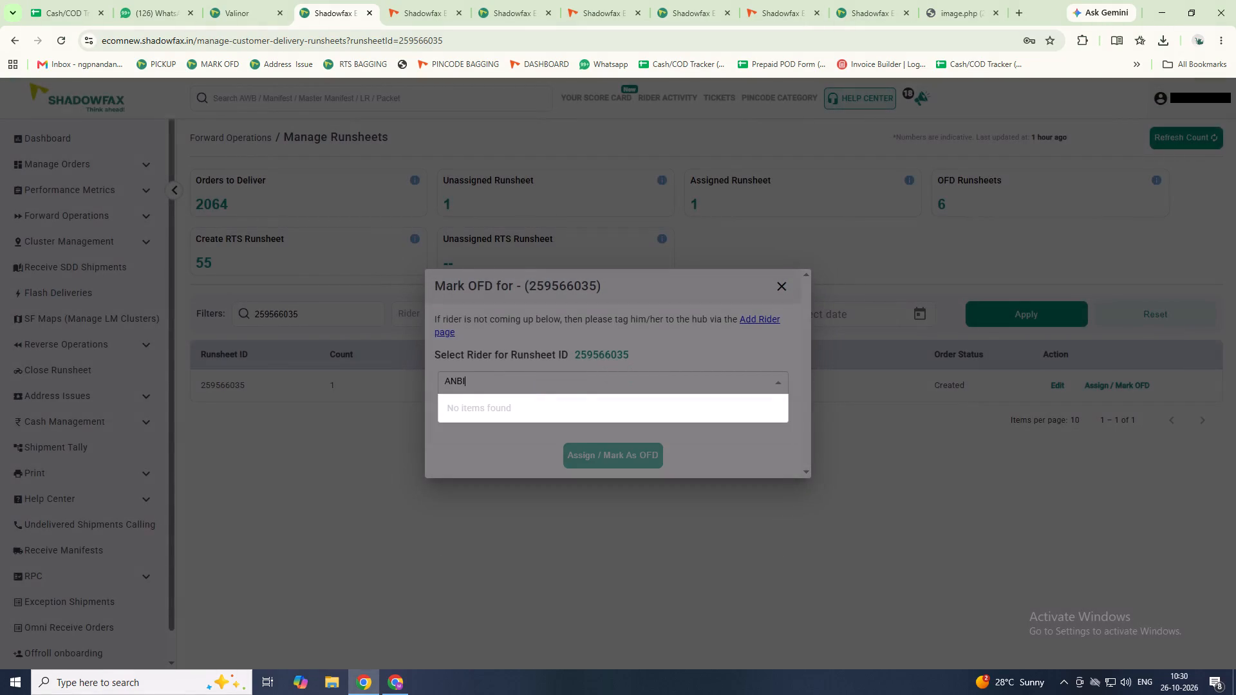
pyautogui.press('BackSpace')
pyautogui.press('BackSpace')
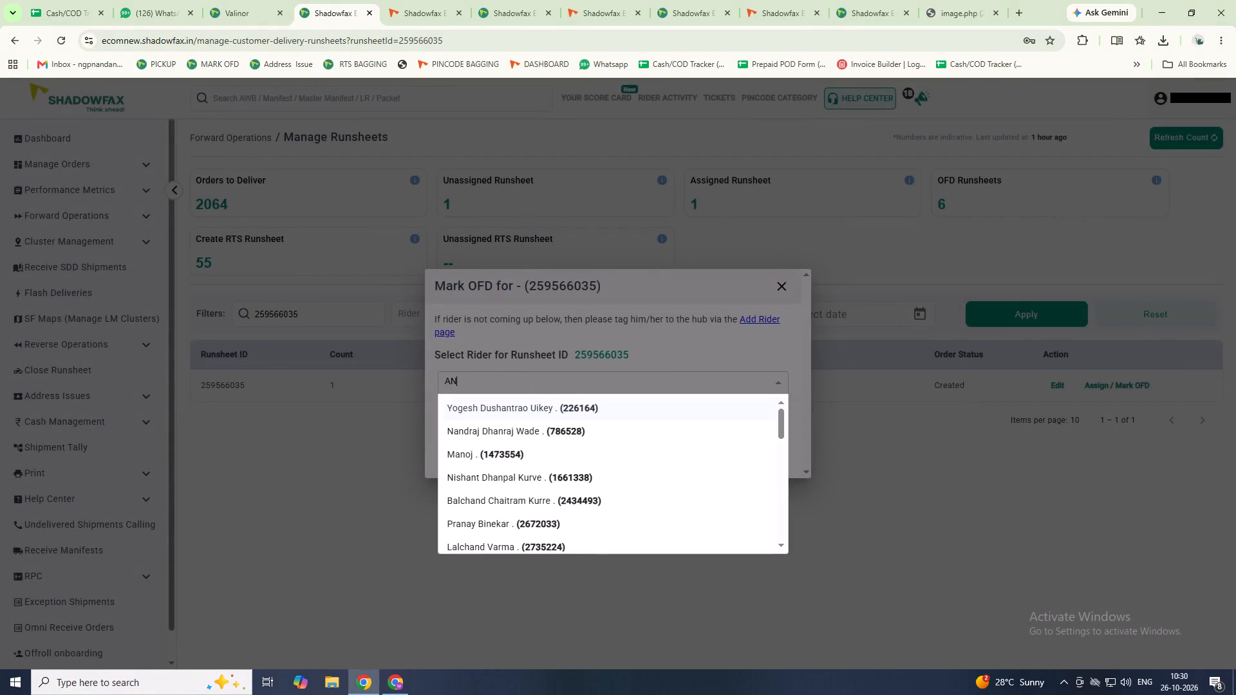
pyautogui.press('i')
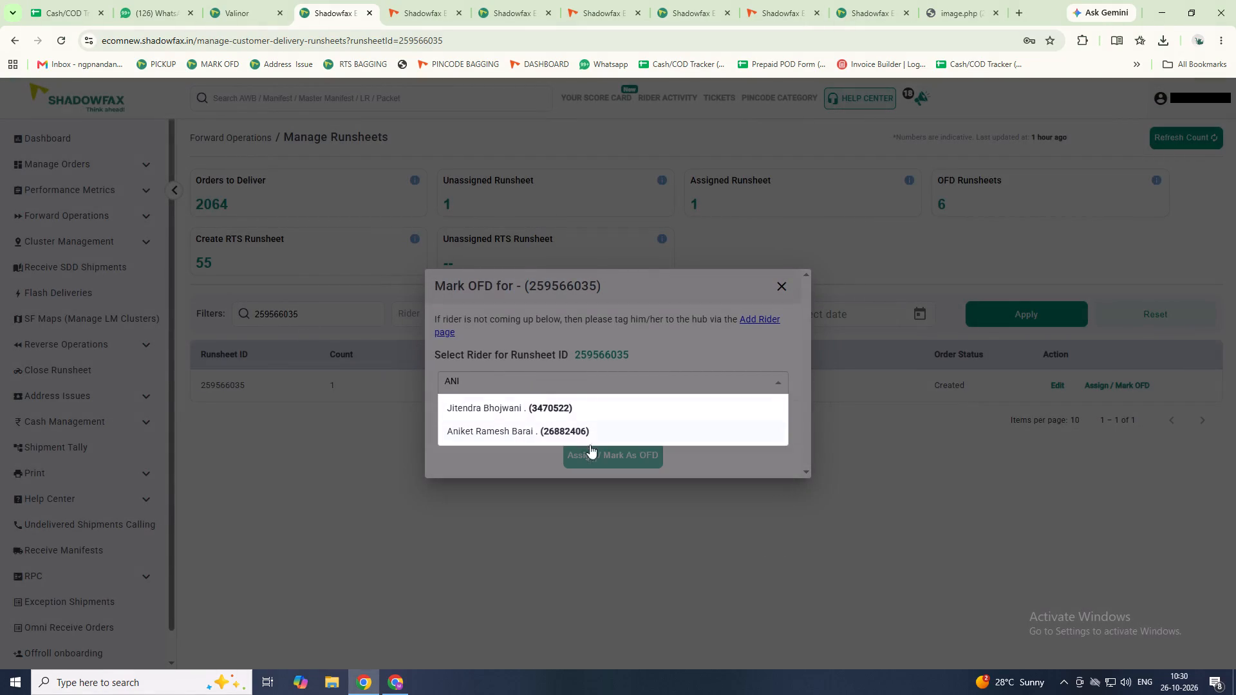
pyautogui.click(567, 435)
pyautogui.click(615, 454)
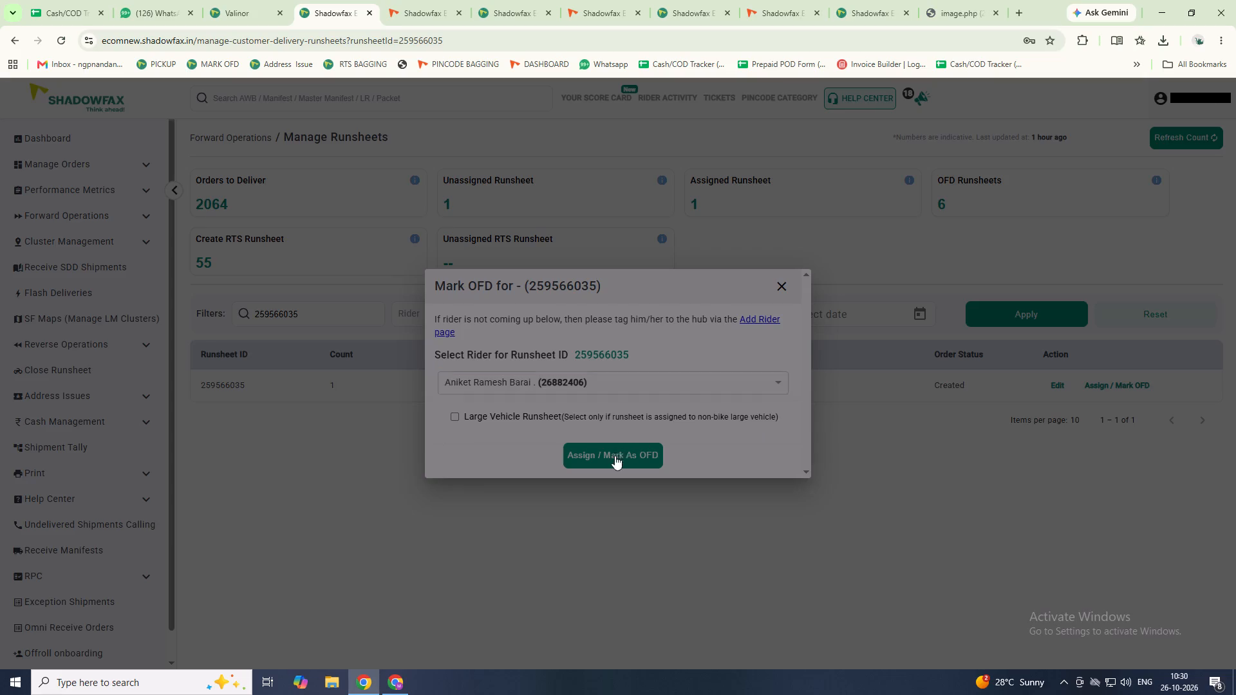